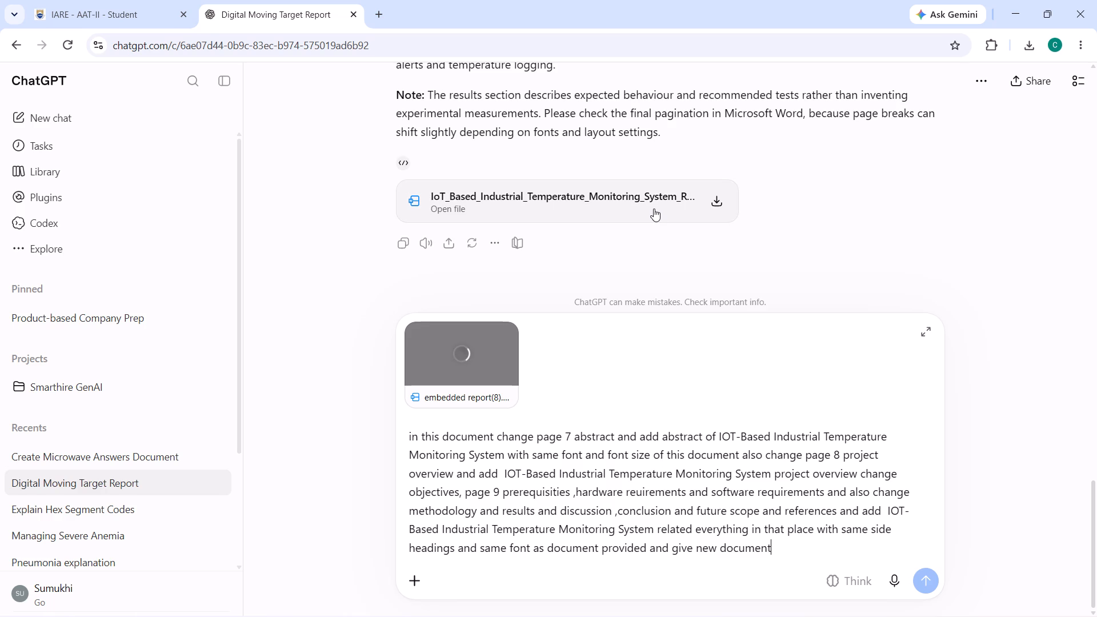
Switch to the IARE AAT-II portal page and request the assignment questions for AECD47, Embedded System Design and Development.
left_click(125, 15)
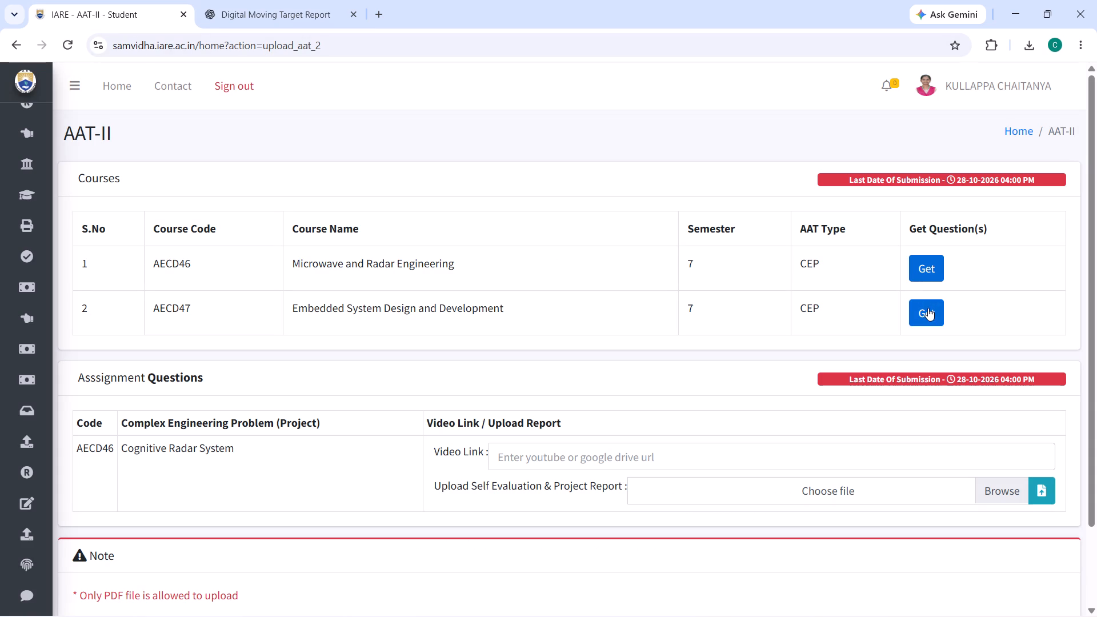
left_click(928, 308)
left_click(922, 310)
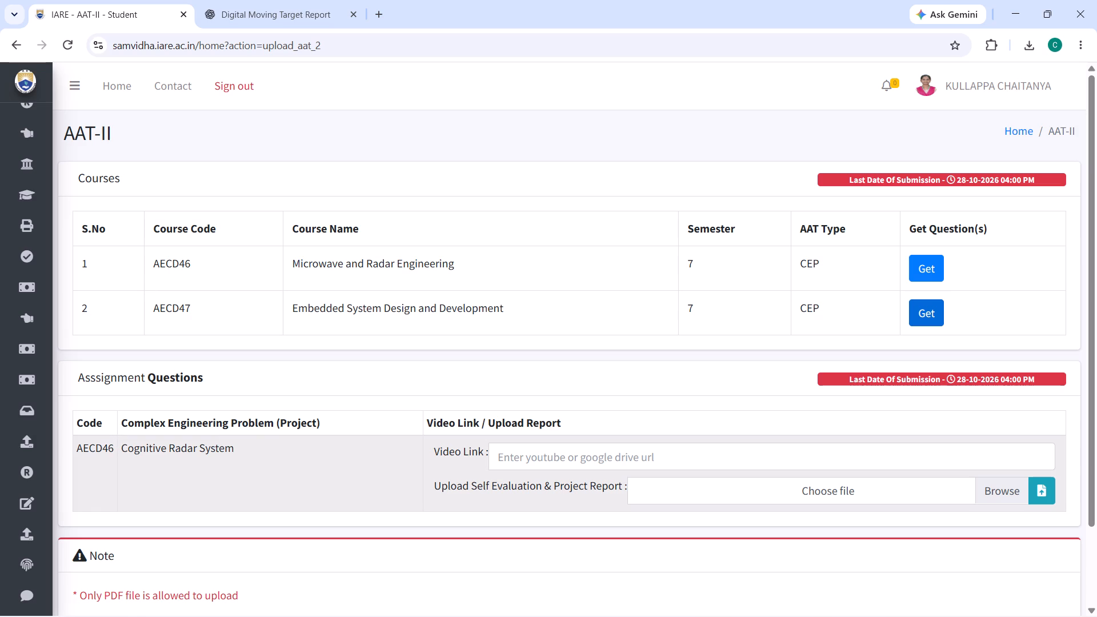
left_click_drag(121, 443, 263, 454)
left_click(263, 454)
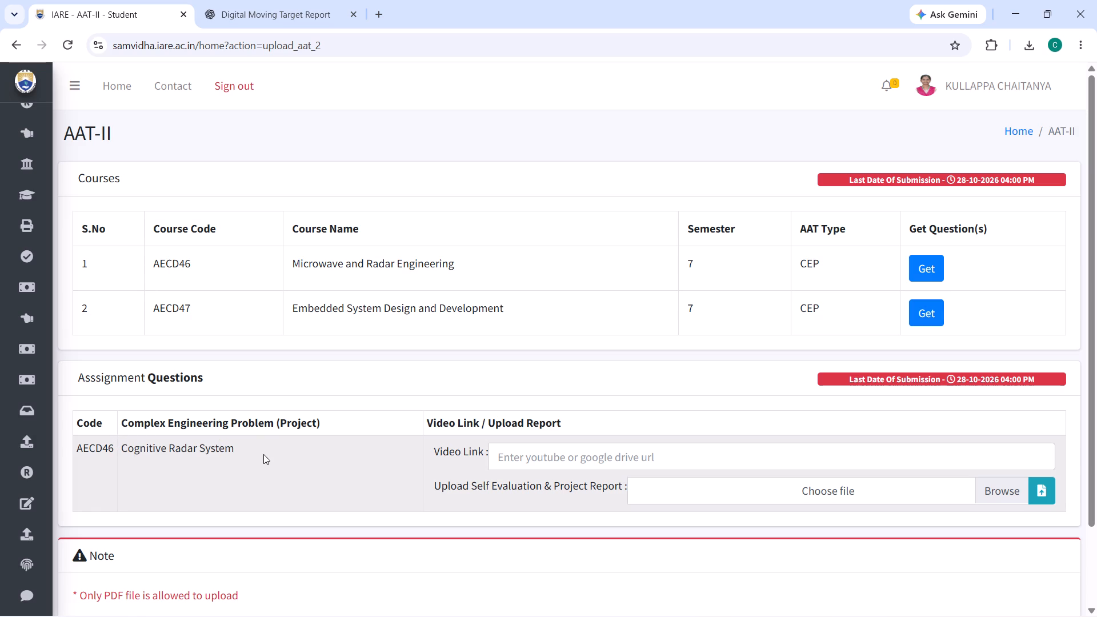
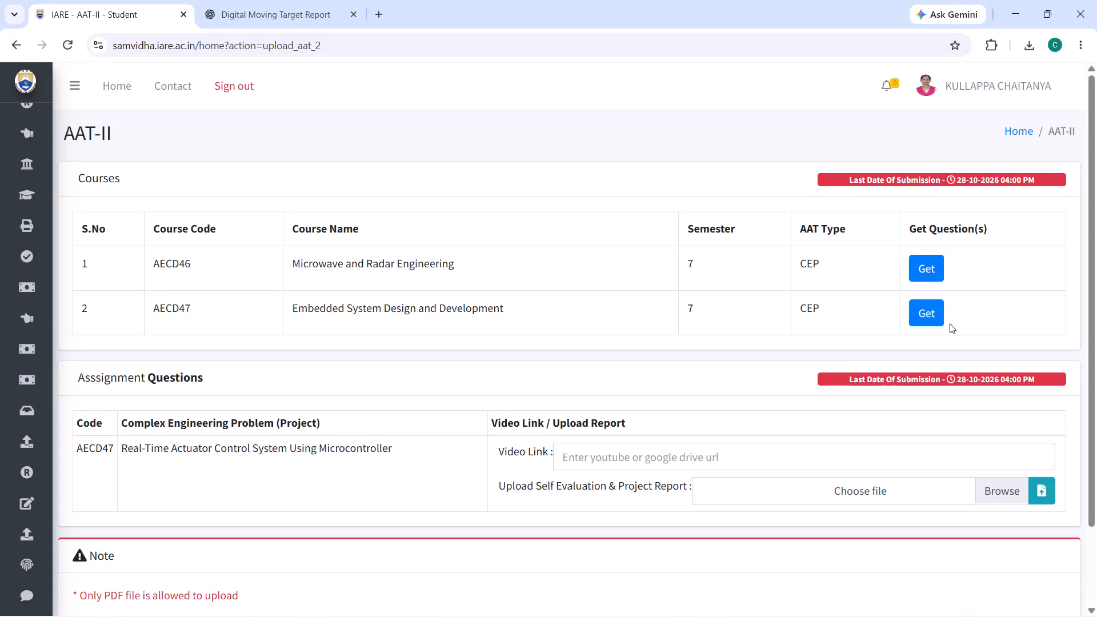
left_click(922, 305)
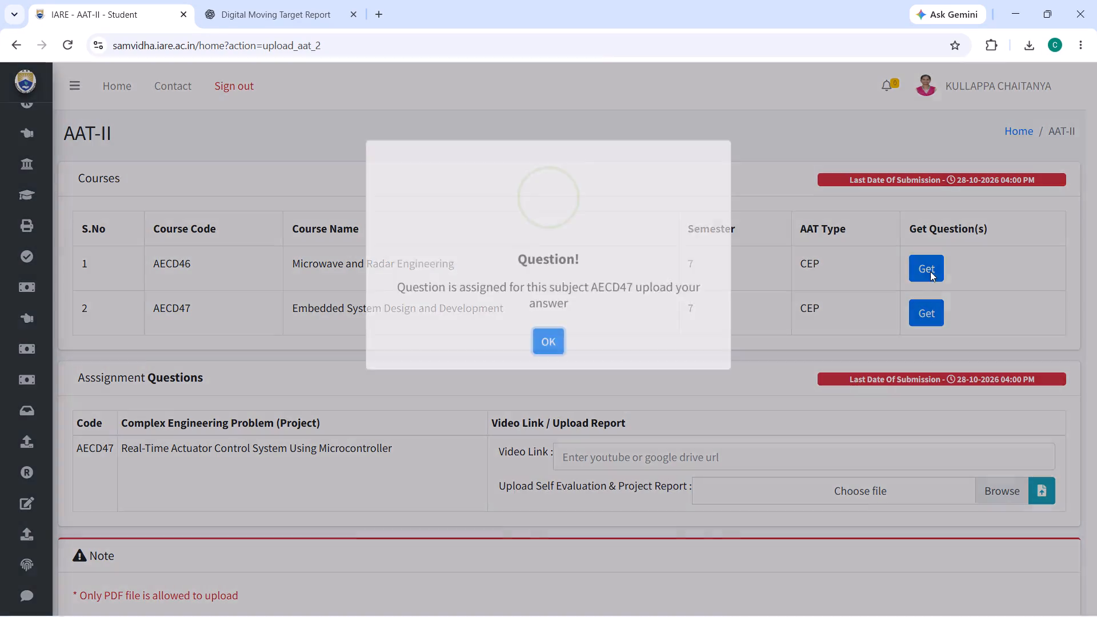
left_click(554, 422)
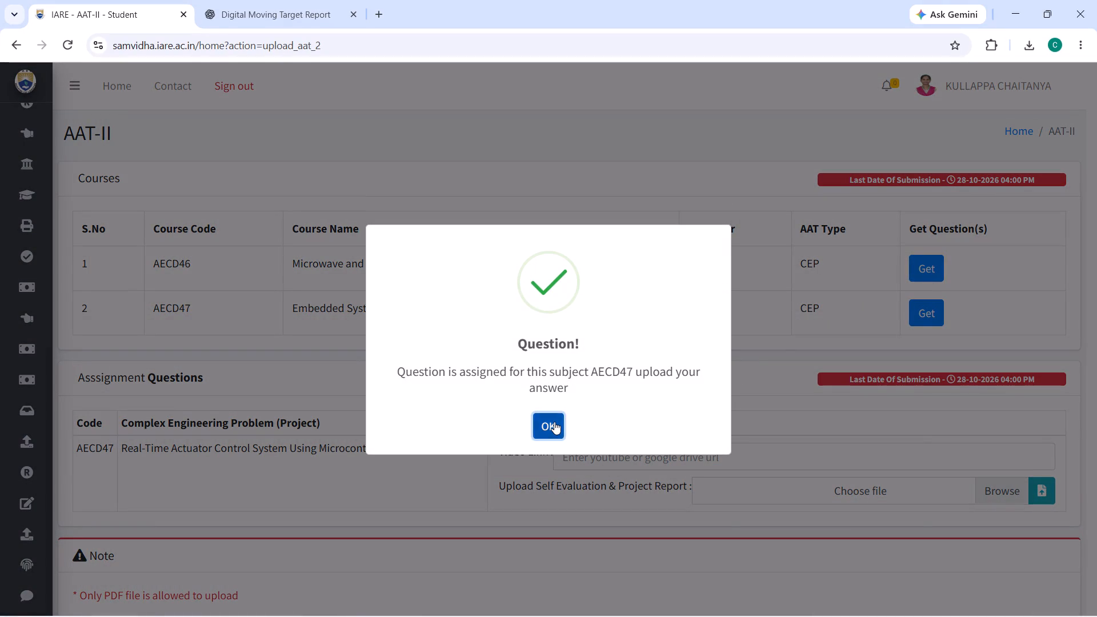
left_click(920, 257)
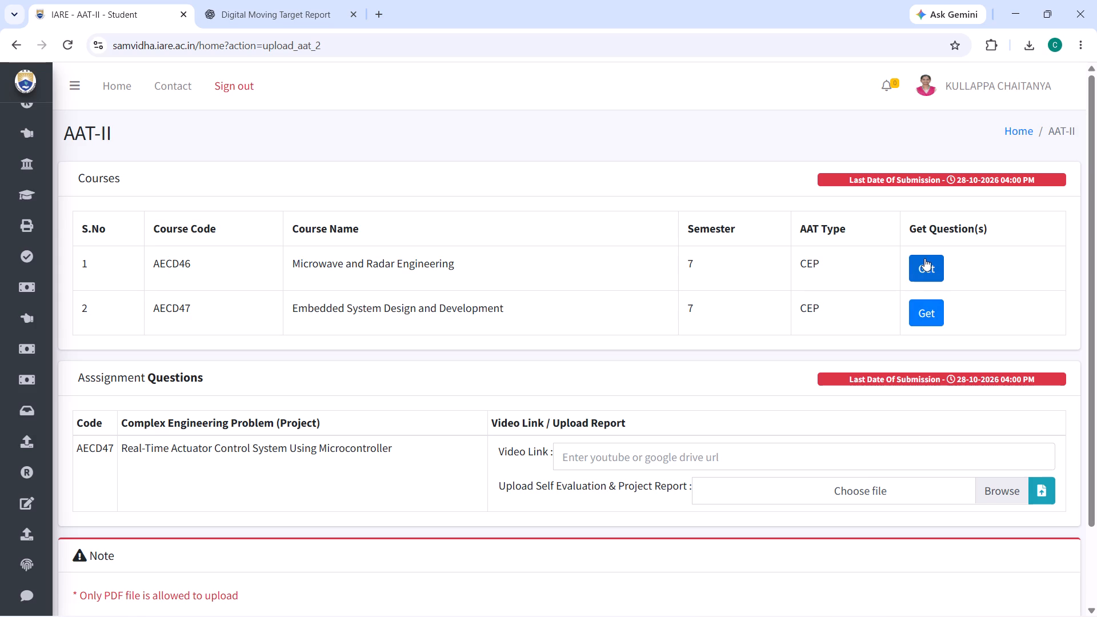
left_click(926, 258)
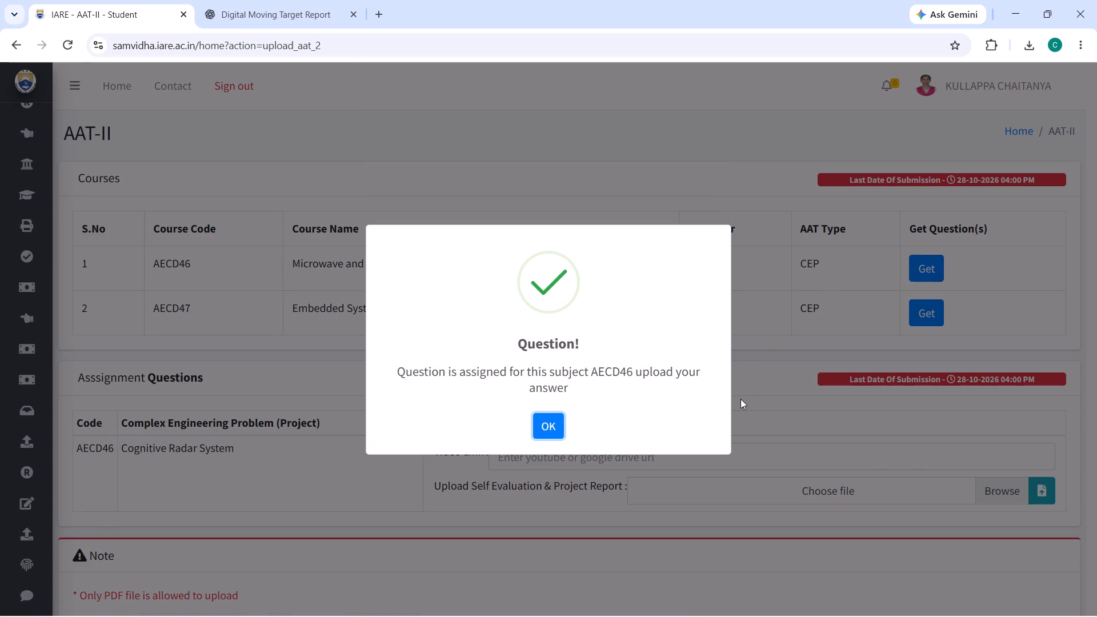
left_click(554, 419)
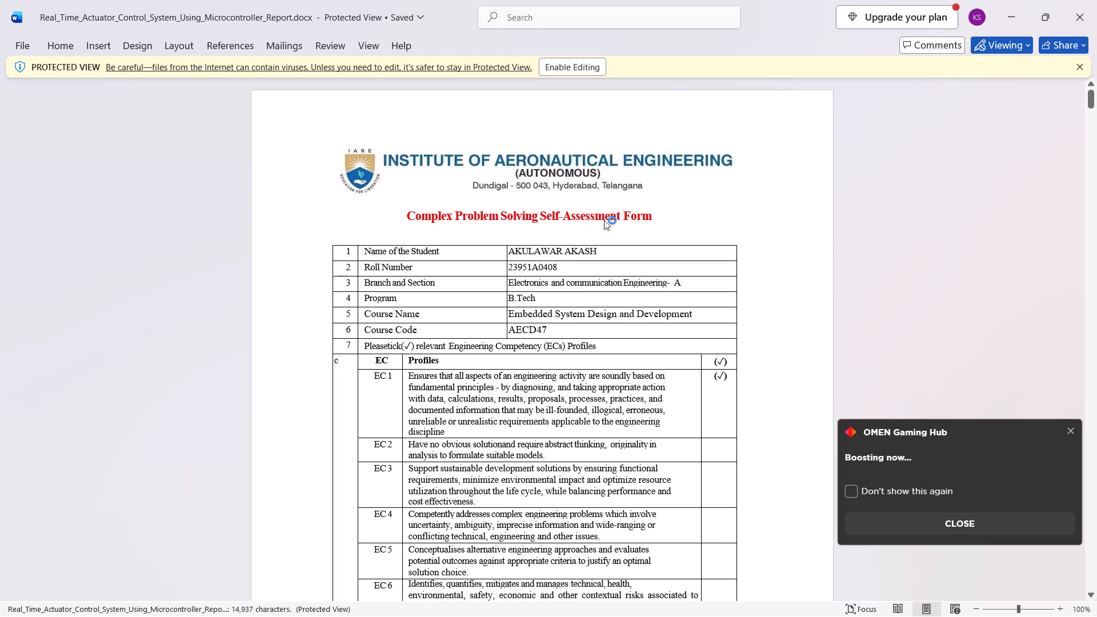
left_click(572, 74)
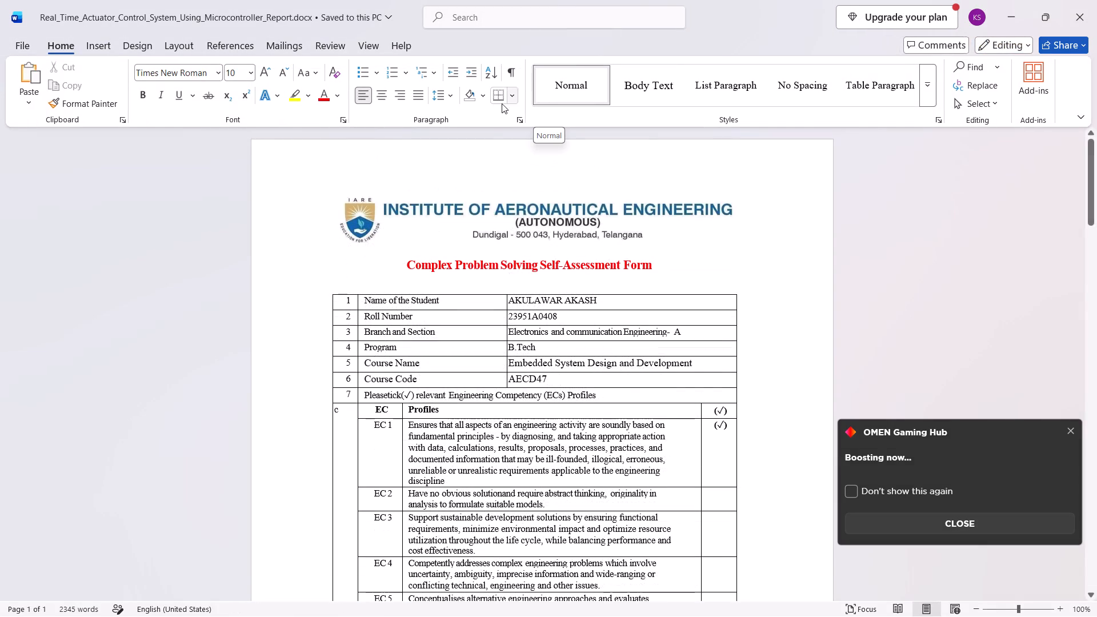
Replace the name in the self-assessment form's Name of the Student row with the submitting student's name in capitals.
left_click(609, 301)
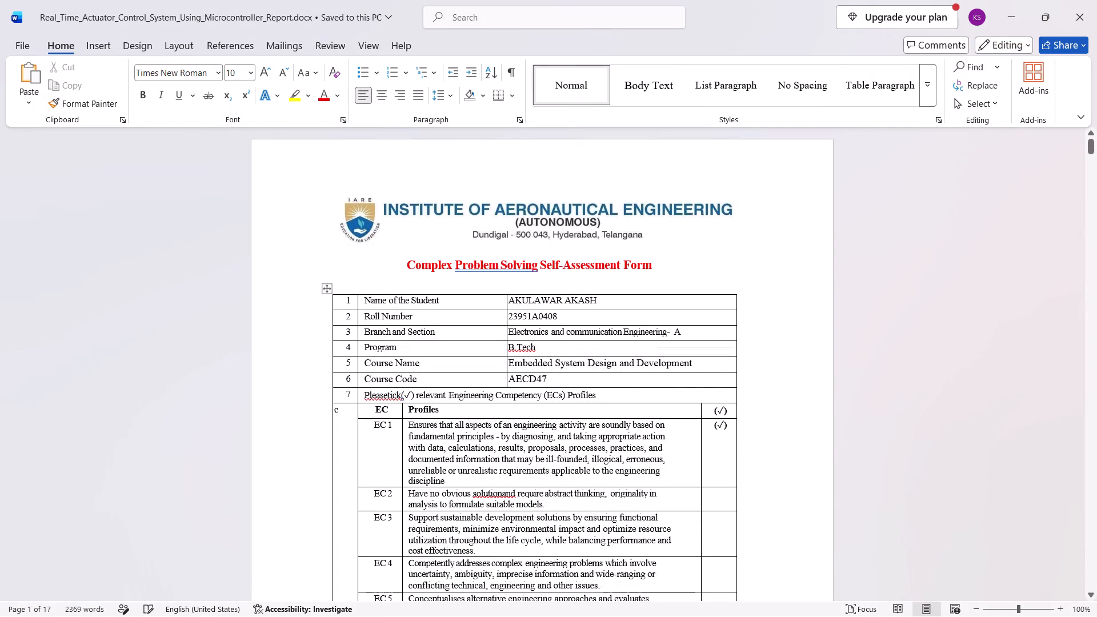
key("BackSpace")
key("BackSpace")
key("BackSpace")
key("BackSpace")
key("BackSpace")
key("BackSpace")
key("BackSpace")
key("BackSpace")
key("BackSpace")
key("BackSpace")
key("BackSpace")
key("BackSpace")
key("BackSpace")
key("BackSpace")
key("BackSpace")
key("BackSpace")
key("BackSpace")
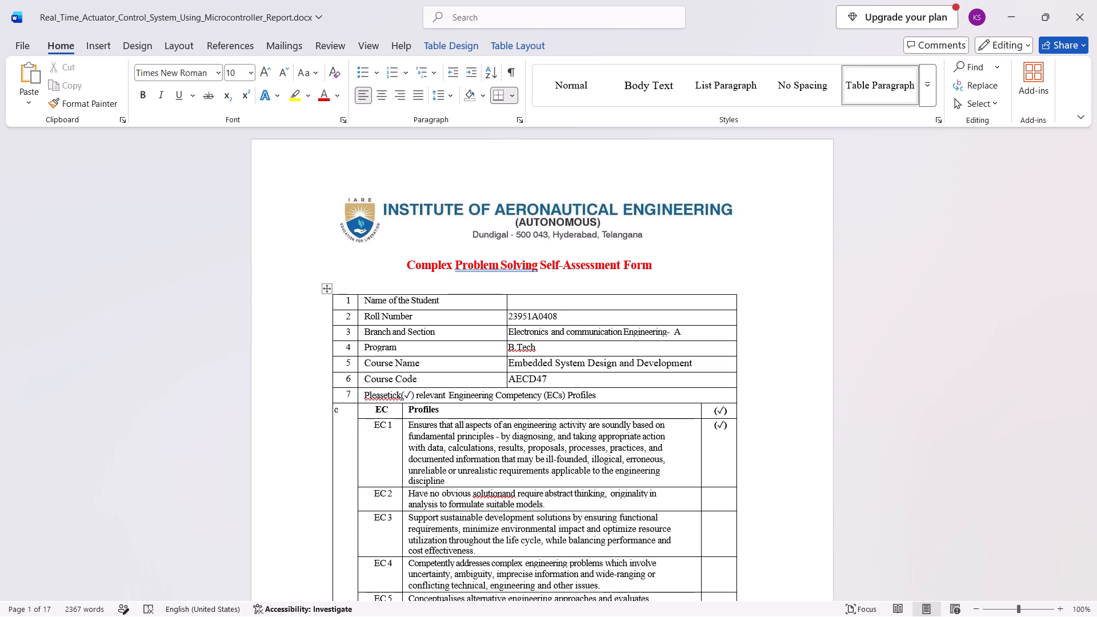
key("space")
key("BackSpace")
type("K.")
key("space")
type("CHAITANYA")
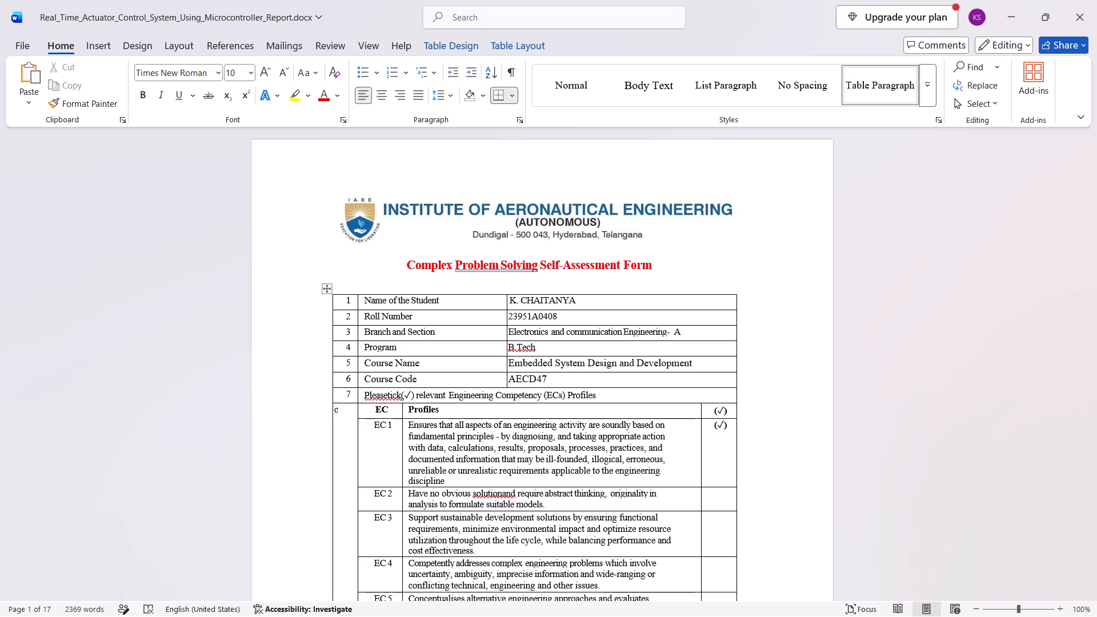
Replace the second-to-last digit of the Roll Number in the self-assessment form with 3.
left_click(551, 320)
key("BackSpace")
key("3")
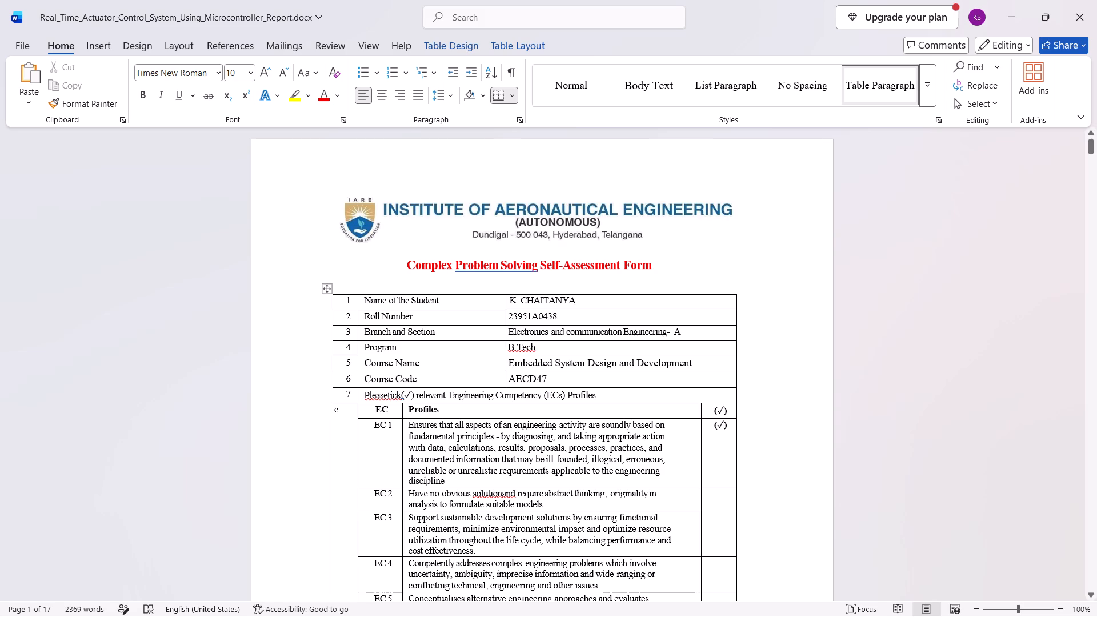
Replace the name above "Signature of the Student" on page 2 with the submitting student's name.
scroll(579, 369, "down", 4)
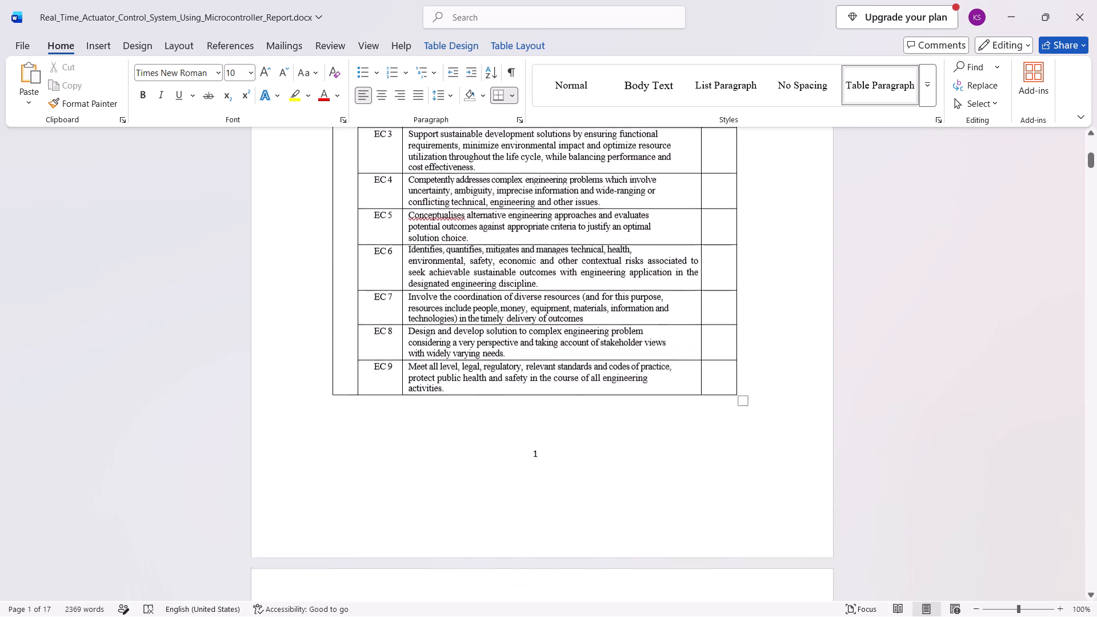
scroll(579, 369, "down", 5)
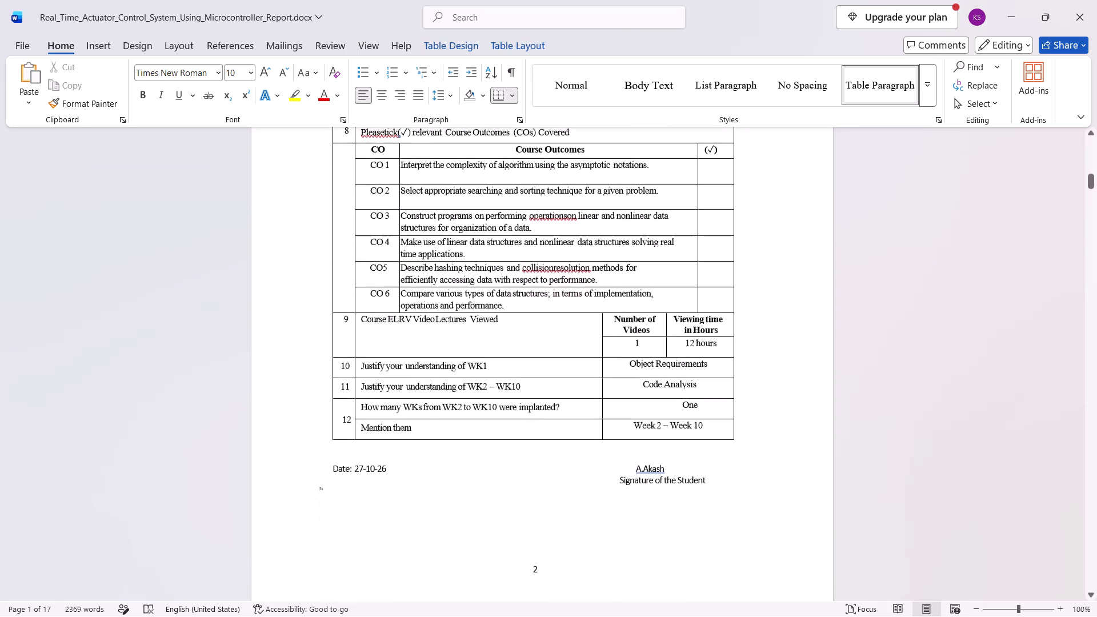
scroll(579, 369, "down", 1)
left_click(668, 468)
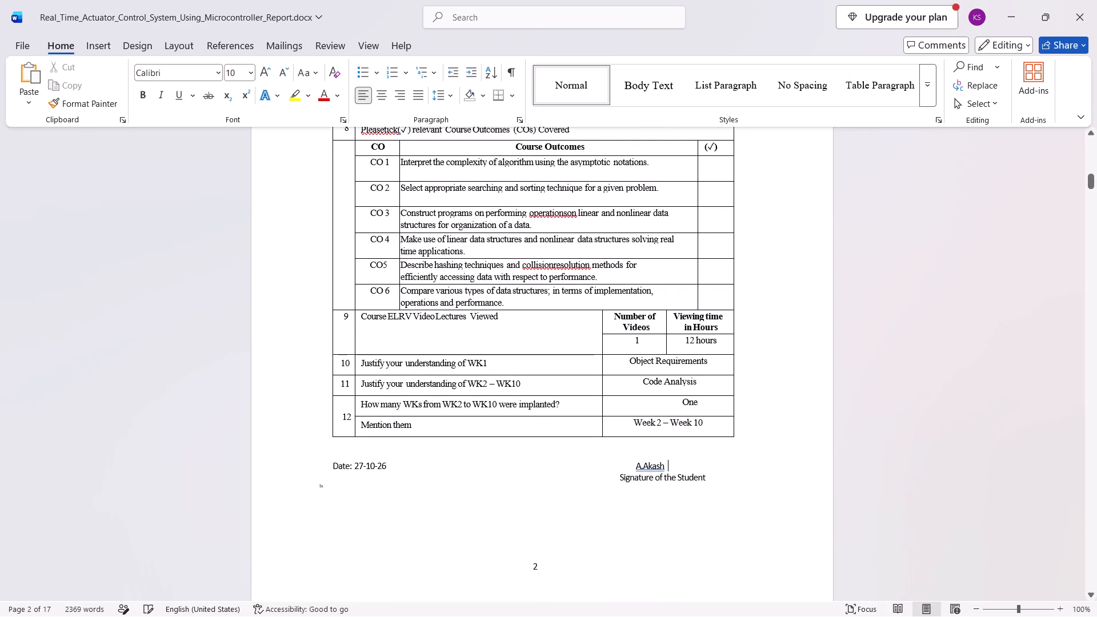
key("BackSpace")
key("BackSpace")
key("BackSpace")
key("BackSpace")
key("BackSpace")
key("BackSpace")
key("BackSpace")
key("BackSpace")
key("BackSpace")
key("k")
key("period")
key("space")
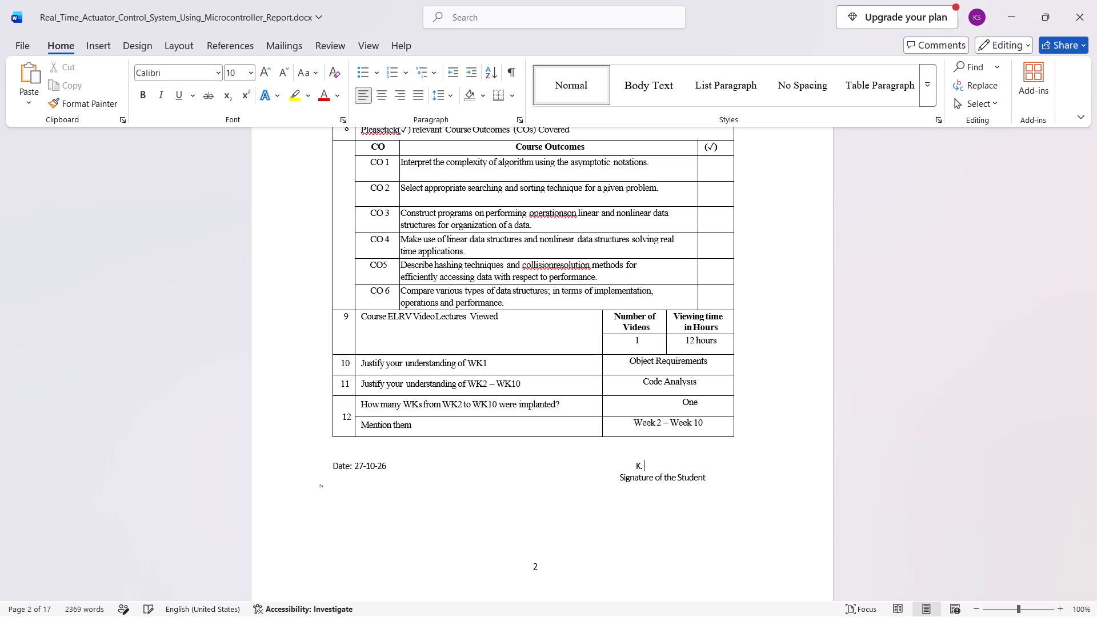
type("C")
type("anya")
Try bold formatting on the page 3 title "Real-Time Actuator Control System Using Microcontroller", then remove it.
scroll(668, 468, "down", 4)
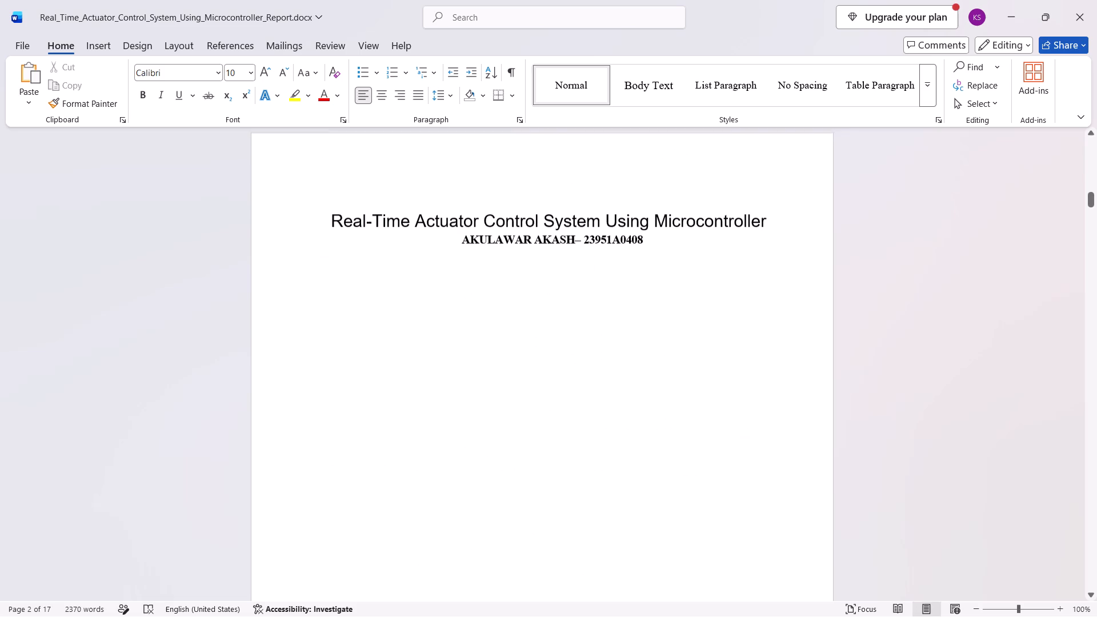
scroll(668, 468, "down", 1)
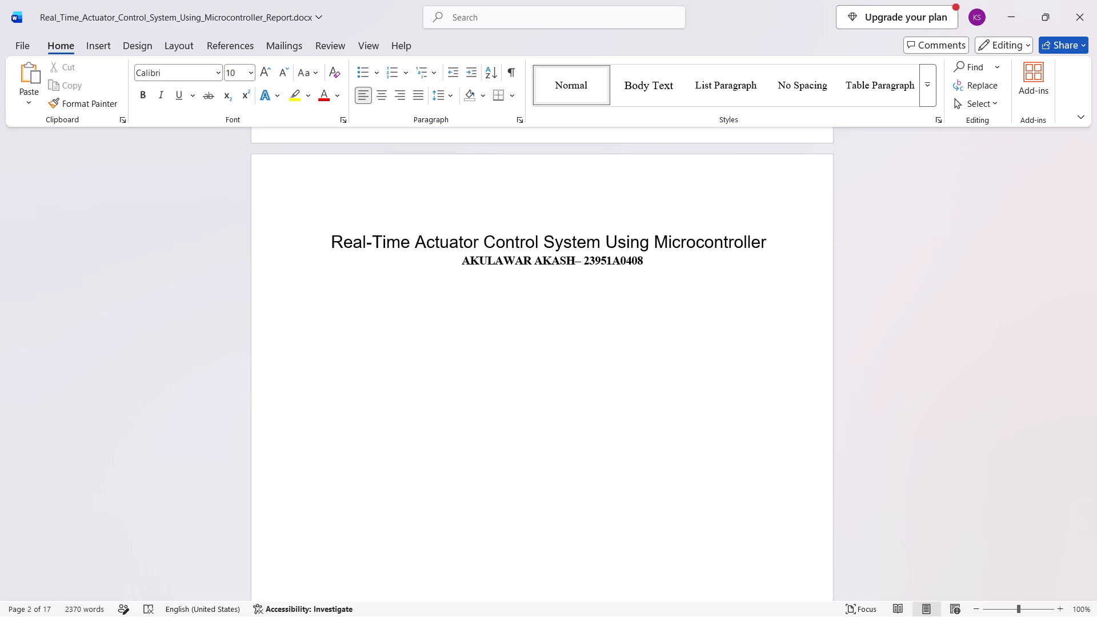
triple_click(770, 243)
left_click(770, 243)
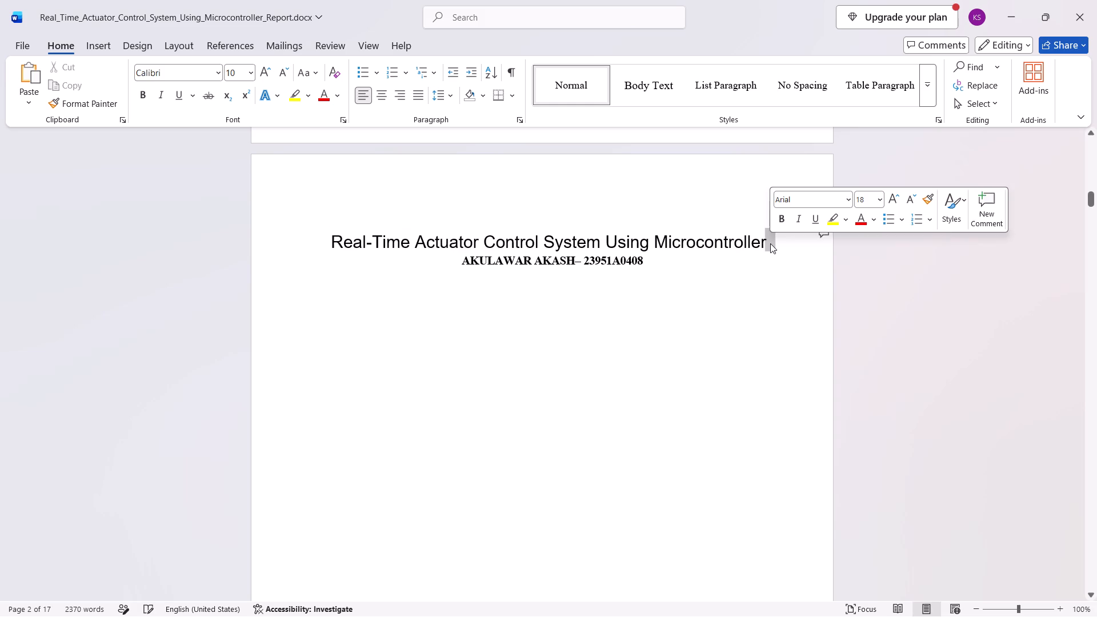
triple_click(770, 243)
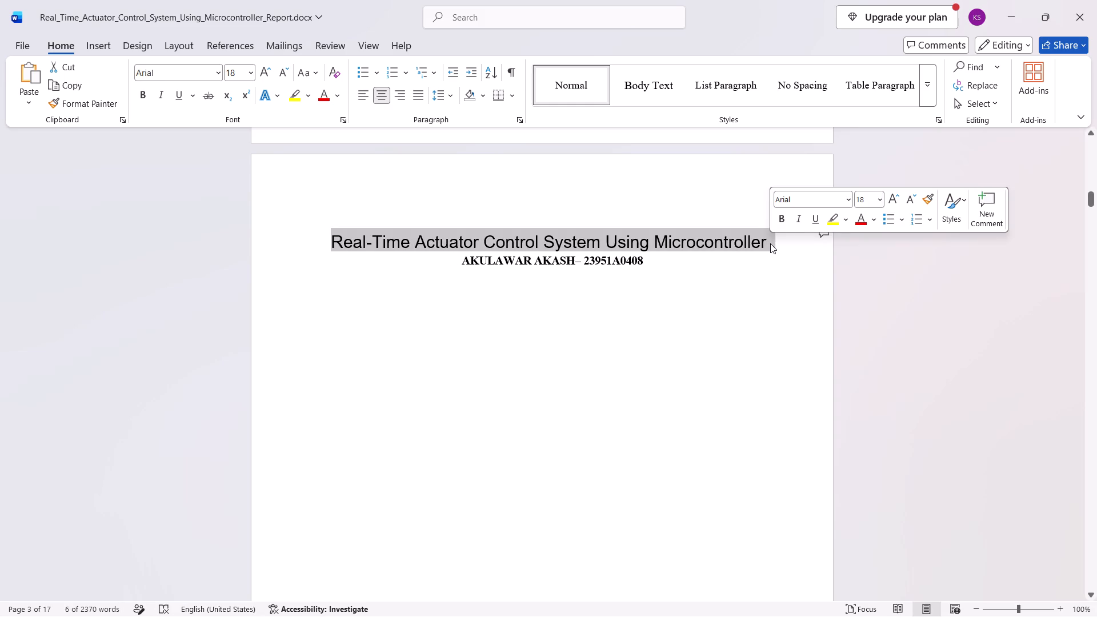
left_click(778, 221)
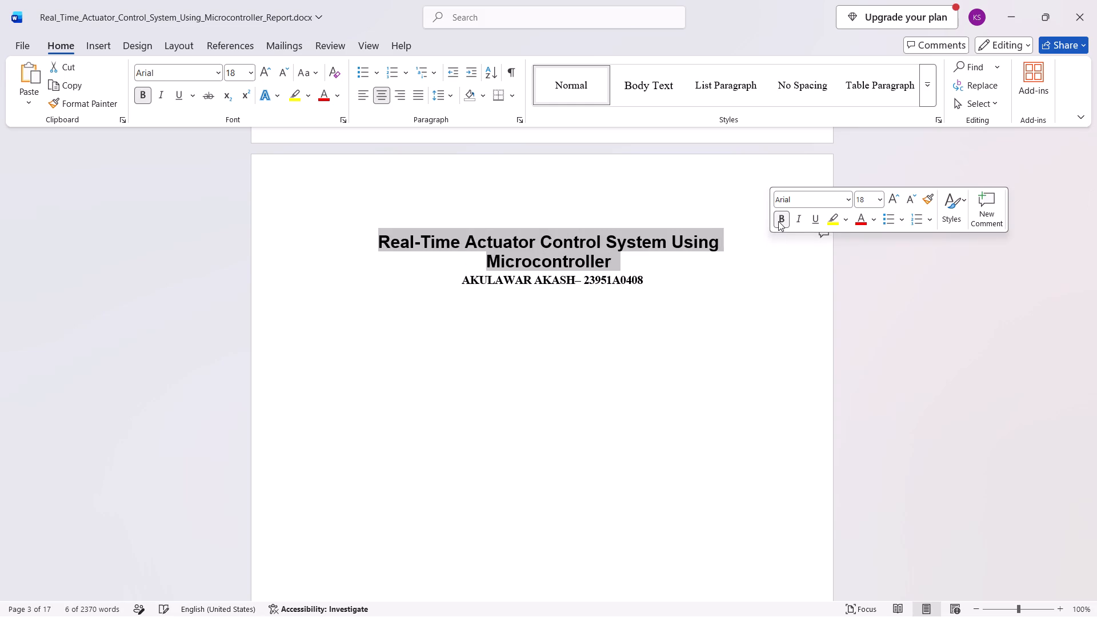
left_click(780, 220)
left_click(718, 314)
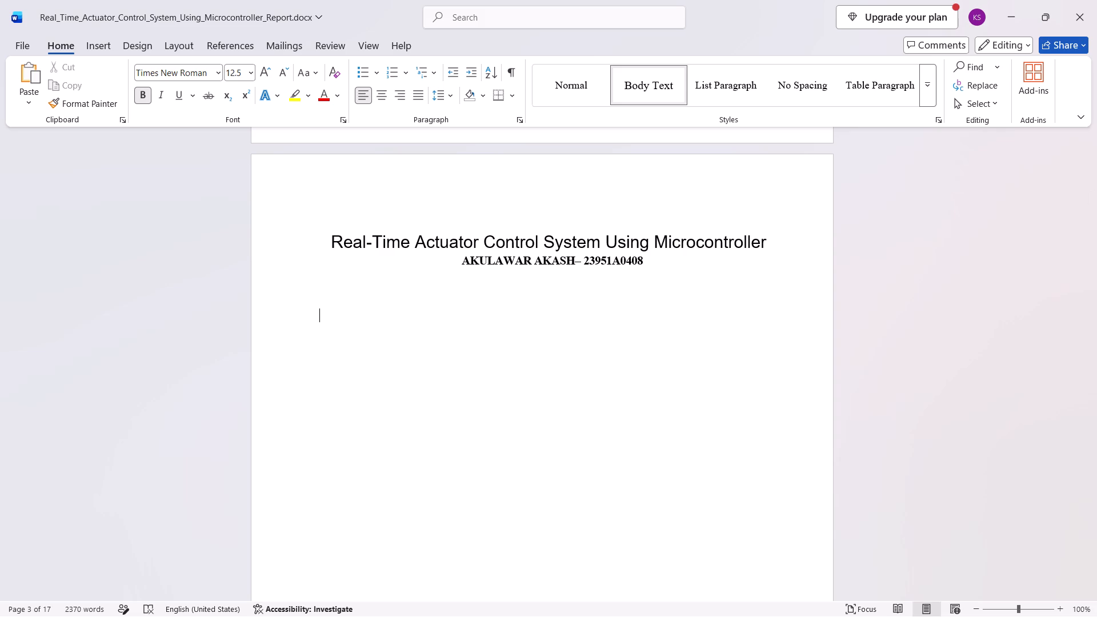
Delete the "DSCSP118:" code before "Project Title" in the red page 5 heading, keeping the heading centred.
scroll(718, 314, "down", 6)
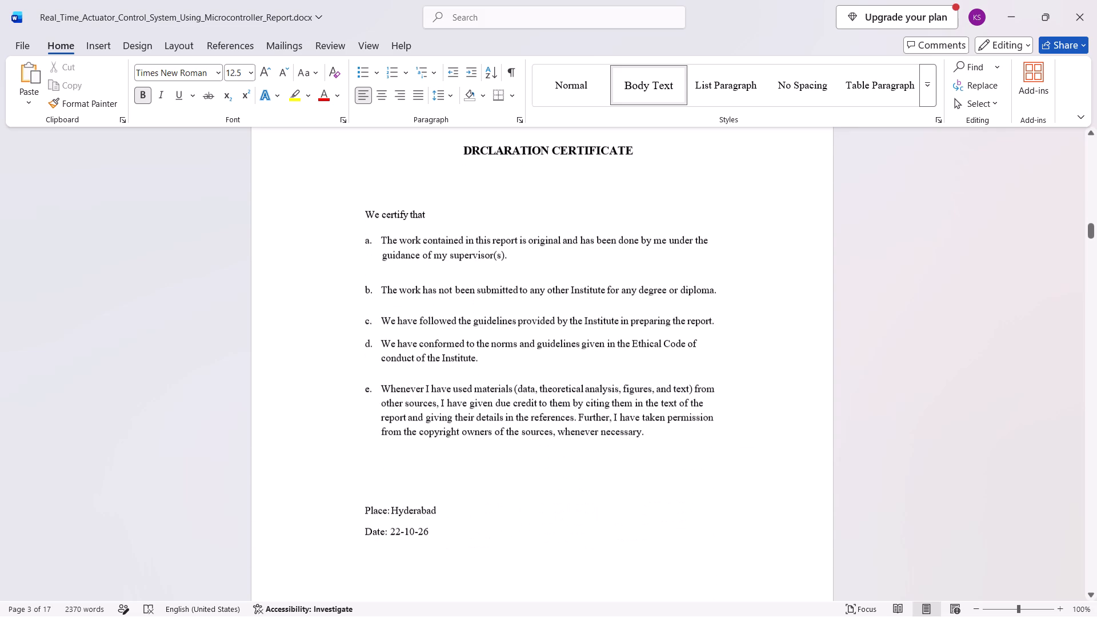
scroll(718, 314, "down", 1)
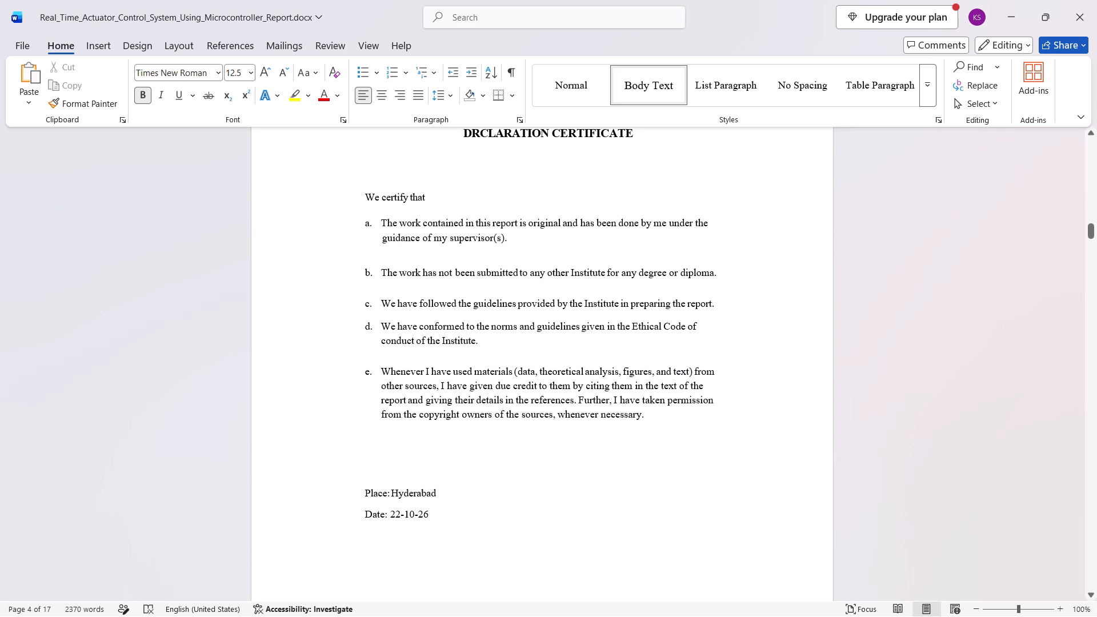
scroll(718, 314, "down", 1)
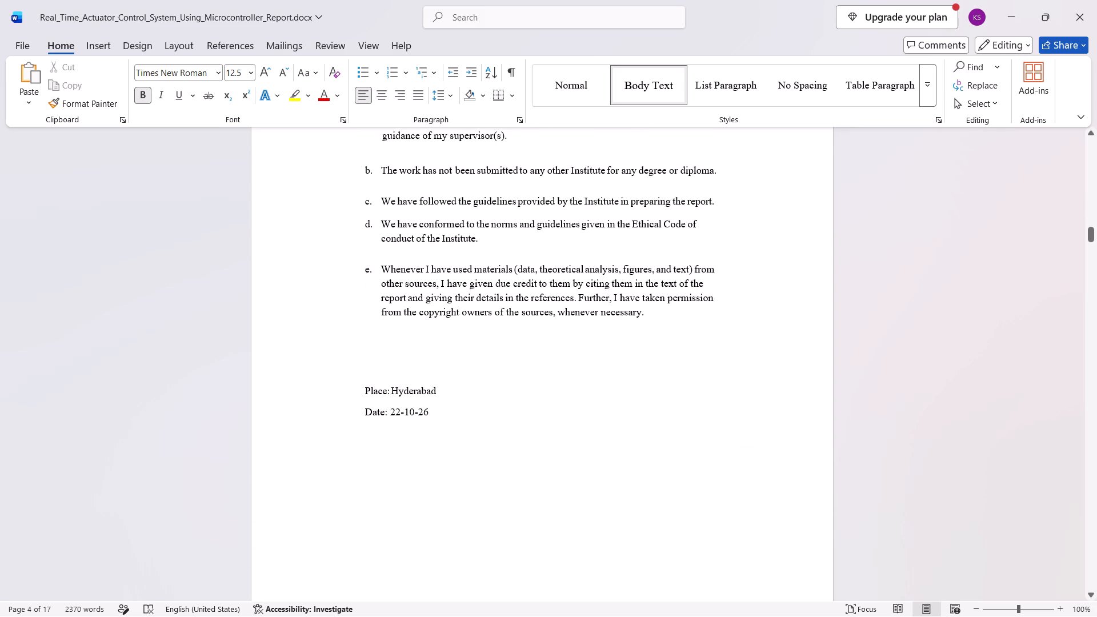
scroll(718, 314, "down", 2)
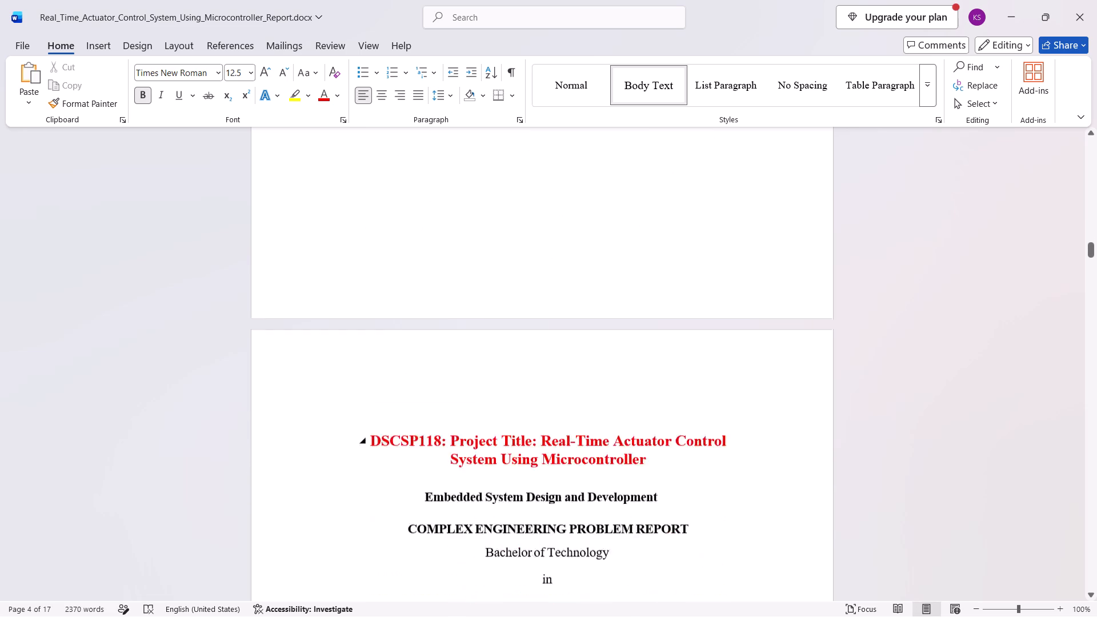
scroll(718, 314, "down", 2)
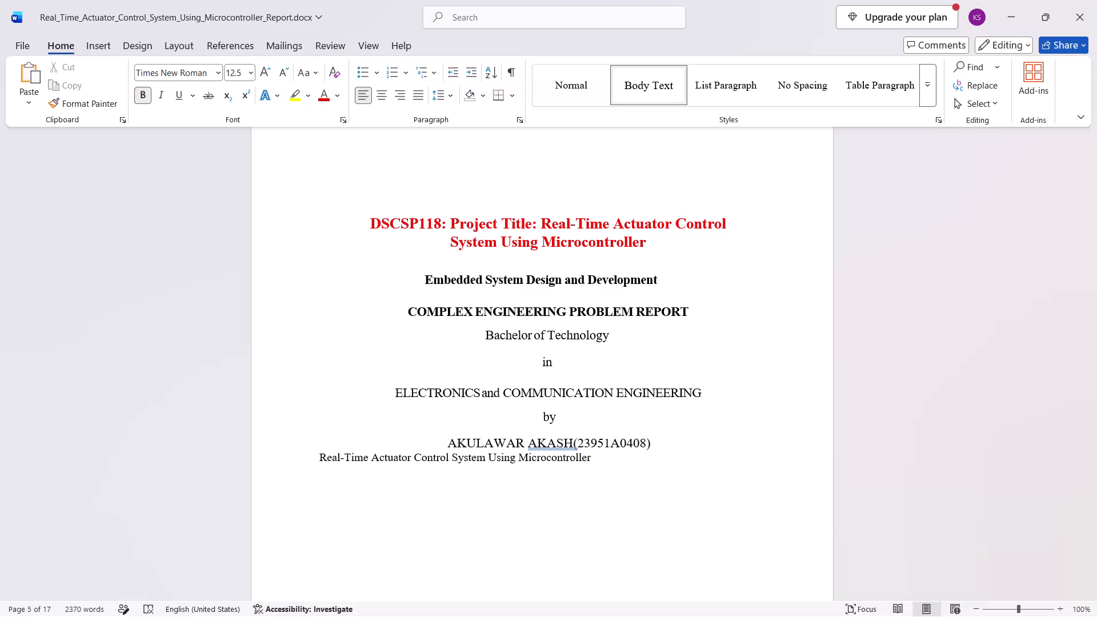
left_click(450, 222)
key("BackSpace")
key("BackSpace")
key("BackSpace")
key("BackSpace")
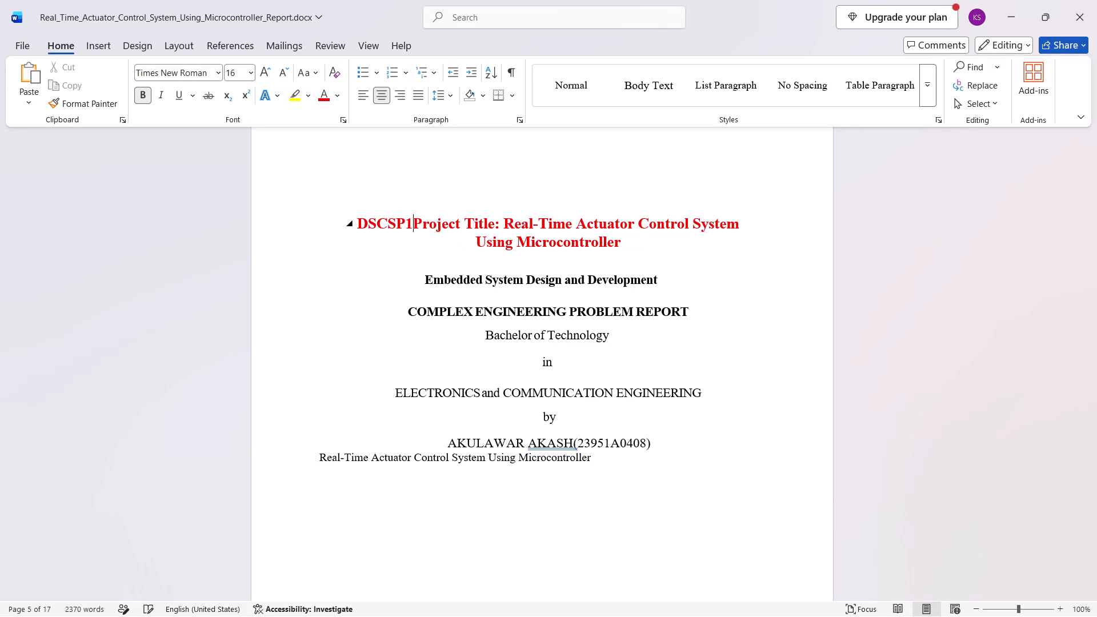
key("BackSpace")
key("BackSpace")
key("BackSpace")
key("BackSpace")
key("BackSpace")
key("BackSpace")
key("BackSpace")
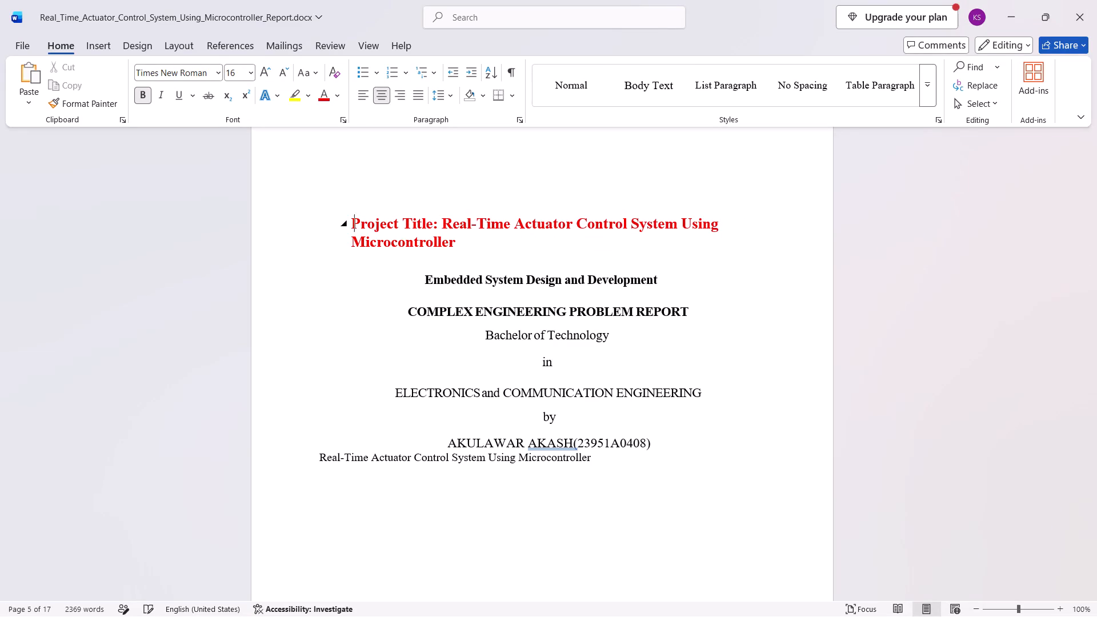
key("ctrl+z")
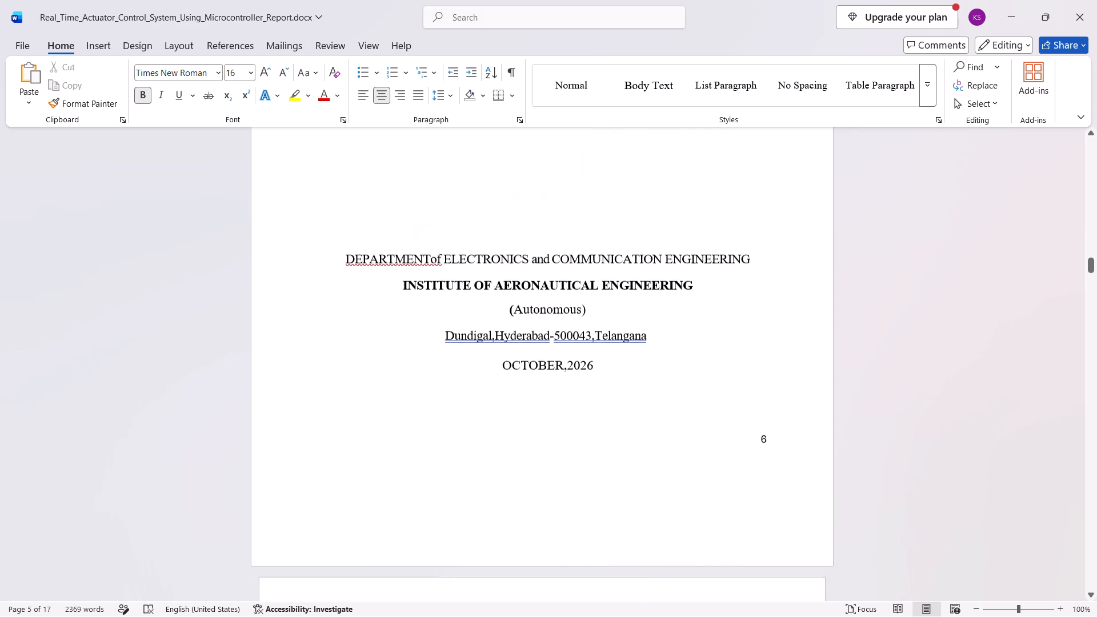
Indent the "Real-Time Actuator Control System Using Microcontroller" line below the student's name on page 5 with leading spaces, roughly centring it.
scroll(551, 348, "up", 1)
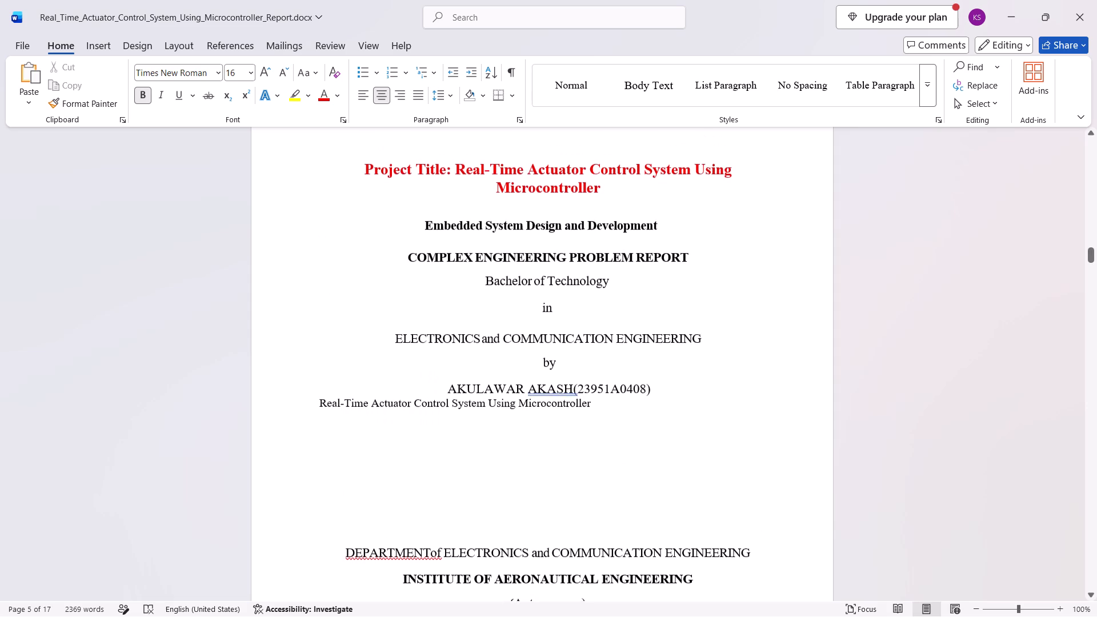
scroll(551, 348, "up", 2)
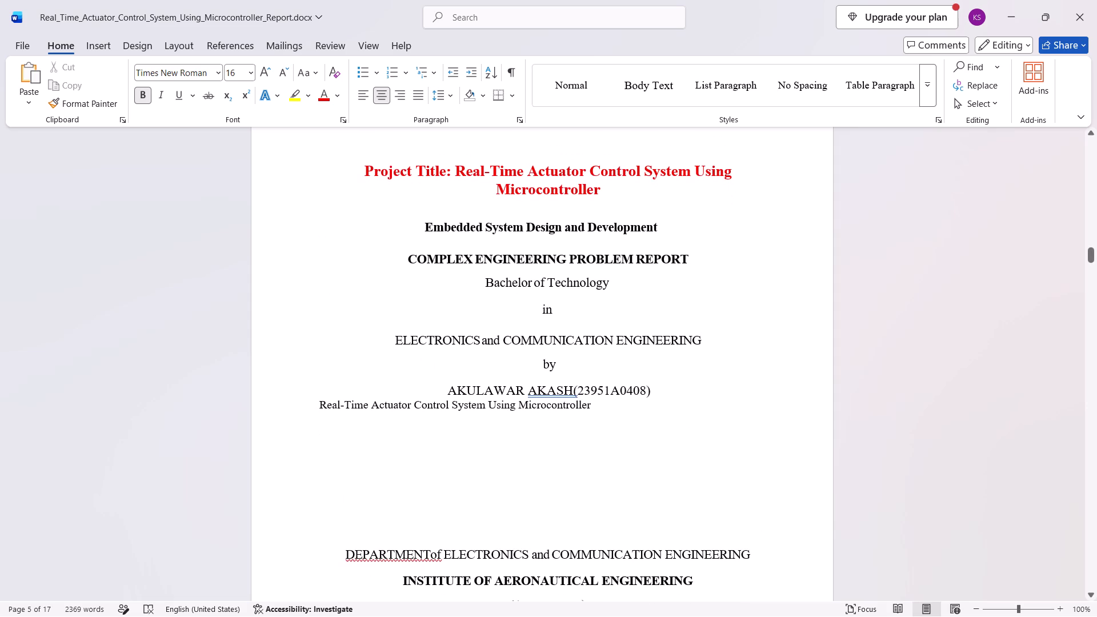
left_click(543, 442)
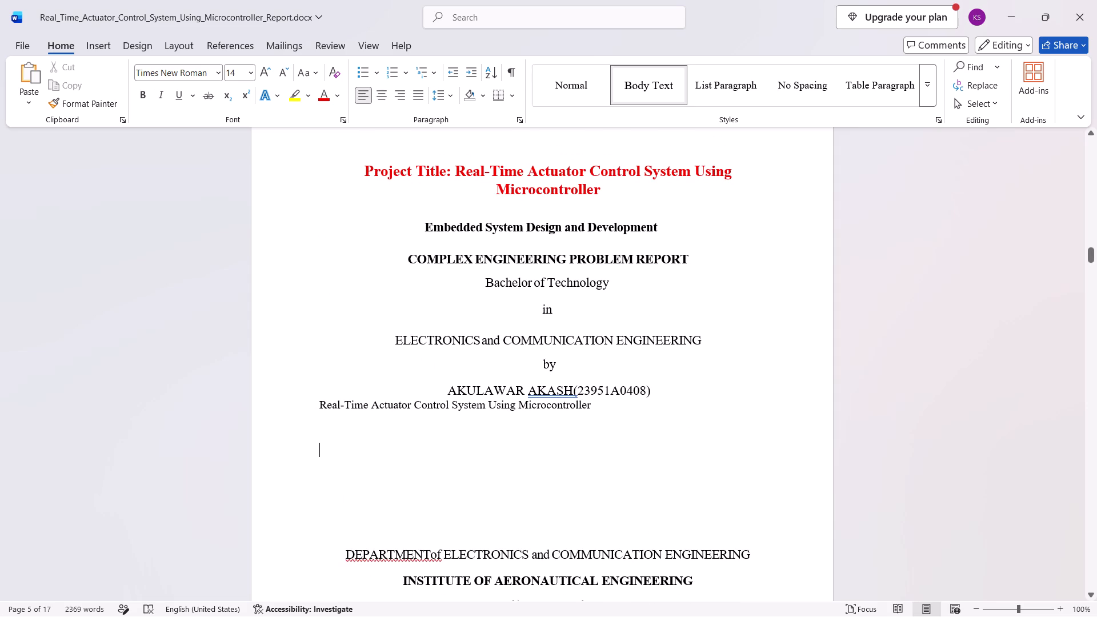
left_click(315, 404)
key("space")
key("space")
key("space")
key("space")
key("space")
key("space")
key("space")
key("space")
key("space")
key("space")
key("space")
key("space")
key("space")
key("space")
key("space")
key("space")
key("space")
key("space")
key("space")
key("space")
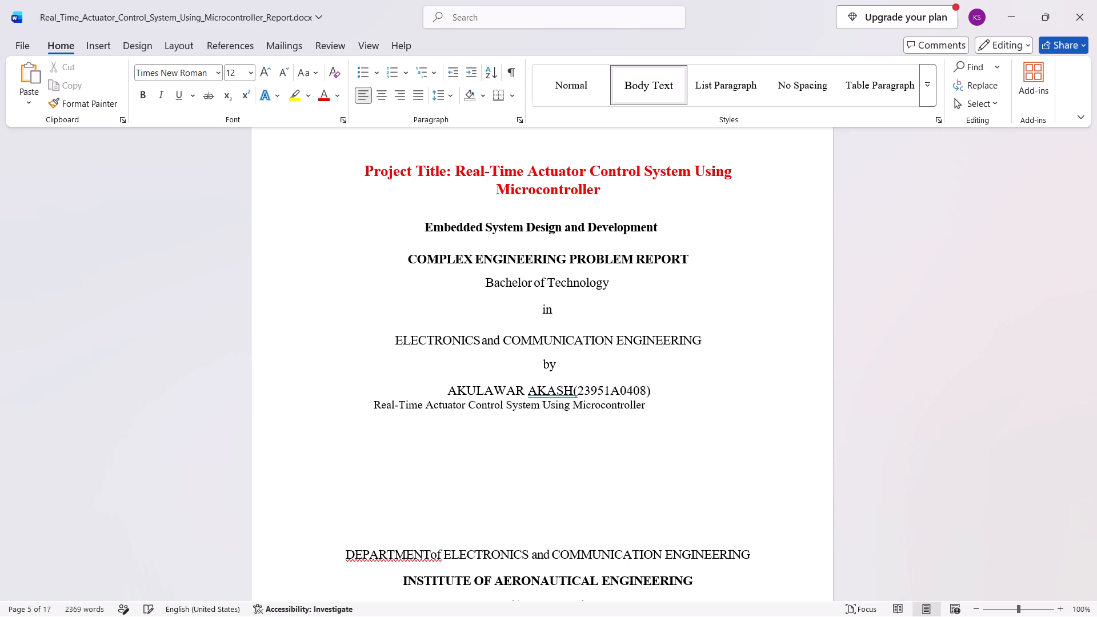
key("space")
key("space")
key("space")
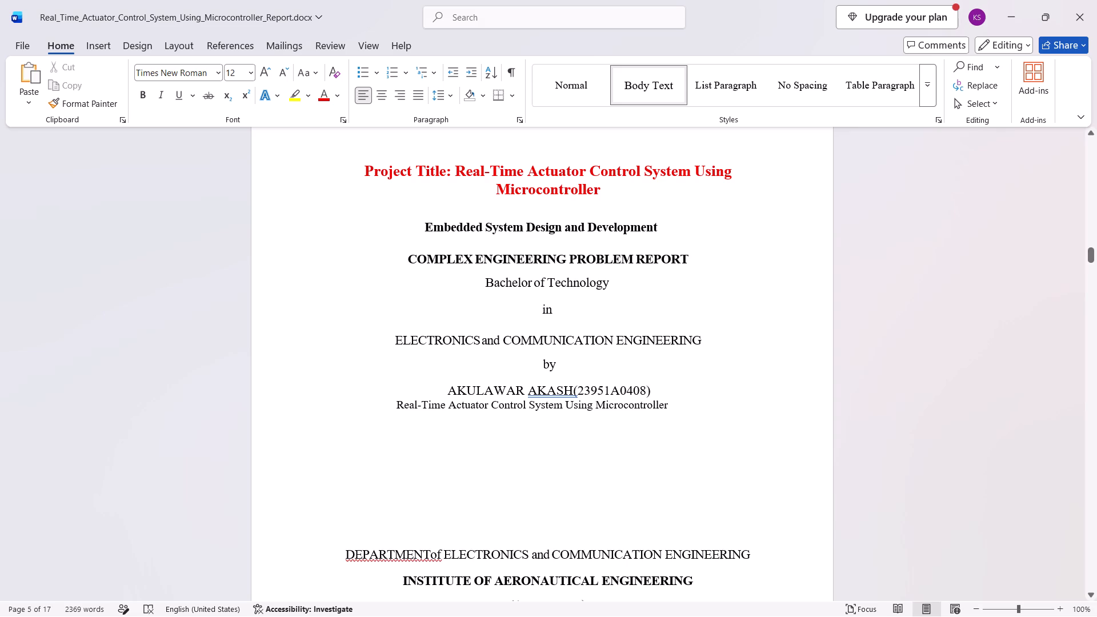
Replace the second-to-last digit of the roll number on the page 5 title page with 3.
left_click(636, 391)
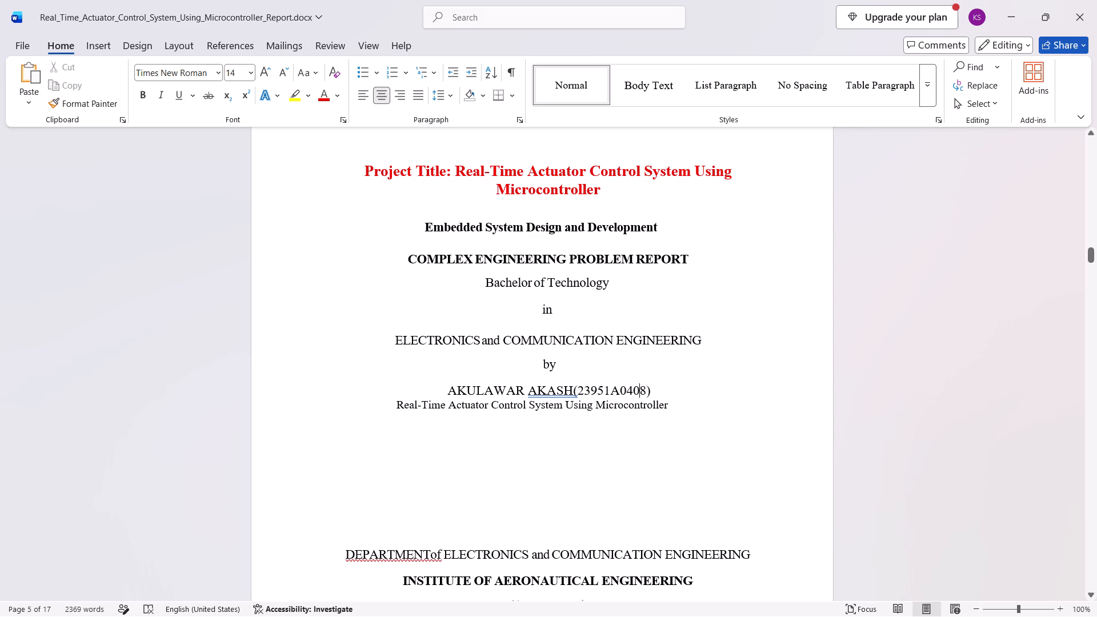
key("BackSpace")
key("3")
key("Left")
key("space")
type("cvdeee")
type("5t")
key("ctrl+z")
Replace the name before the roll number on the page 5 title page with the submitting student's name in capitals, followed by a space.
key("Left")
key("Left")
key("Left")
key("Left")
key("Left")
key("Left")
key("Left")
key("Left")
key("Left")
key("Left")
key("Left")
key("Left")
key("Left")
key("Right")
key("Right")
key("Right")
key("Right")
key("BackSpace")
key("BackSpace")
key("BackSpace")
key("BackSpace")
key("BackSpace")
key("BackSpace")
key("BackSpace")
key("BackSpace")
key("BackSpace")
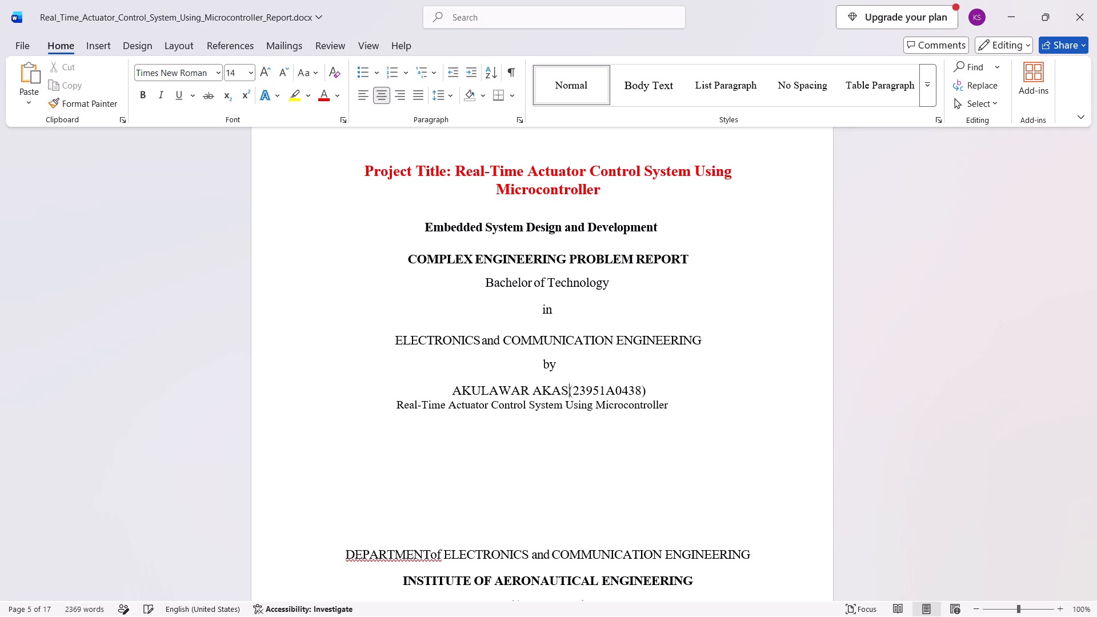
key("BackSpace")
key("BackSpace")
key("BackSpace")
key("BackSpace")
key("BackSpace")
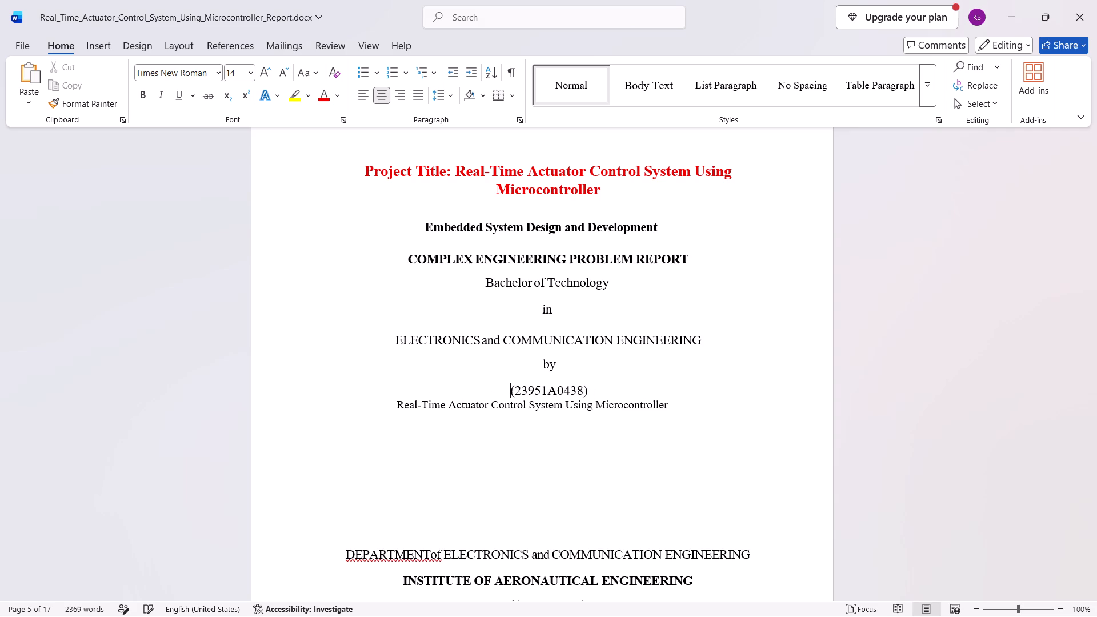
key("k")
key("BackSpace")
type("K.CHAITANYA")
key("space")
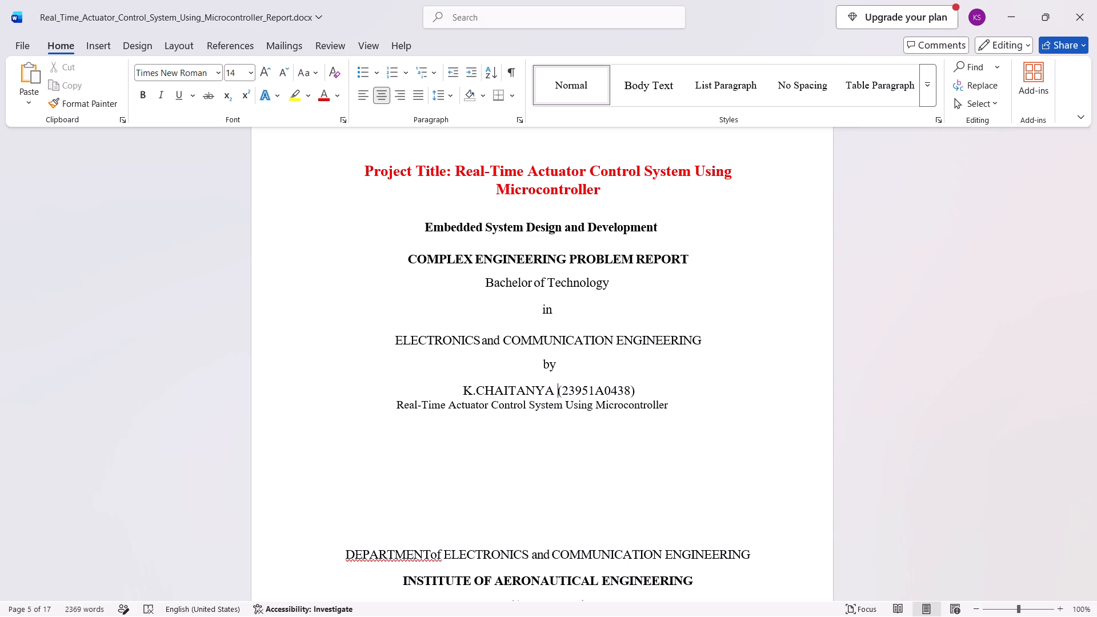
Delete the repeated project title line below the student's name on page 5, leaving two spaces on the blank line.
triple_click(675, 408)
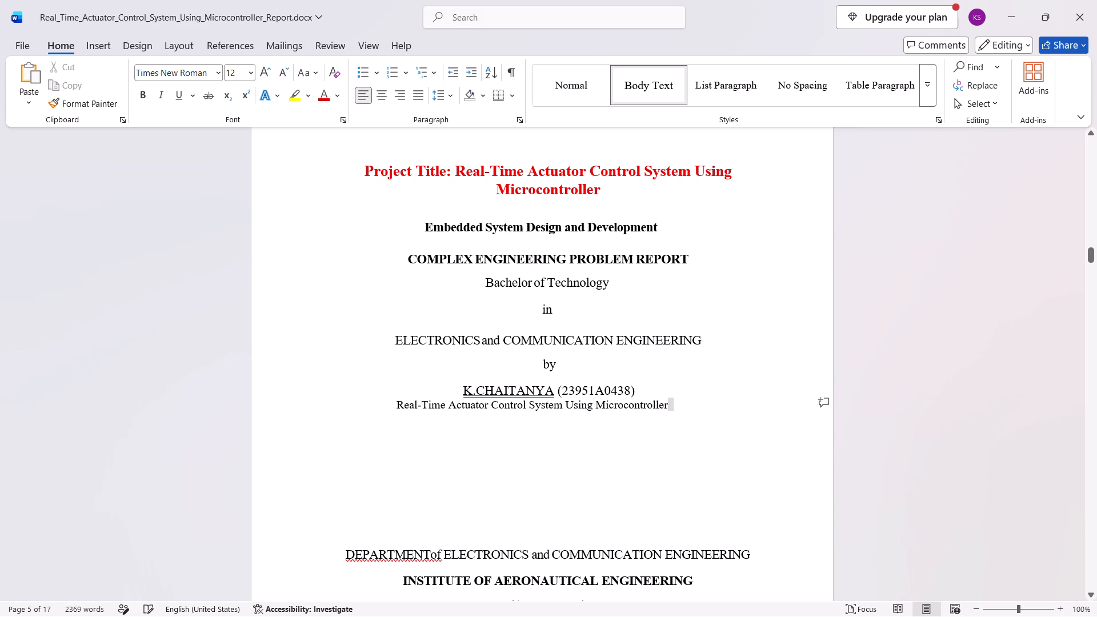
left_click(675, 408)
triple_click(675, 408)
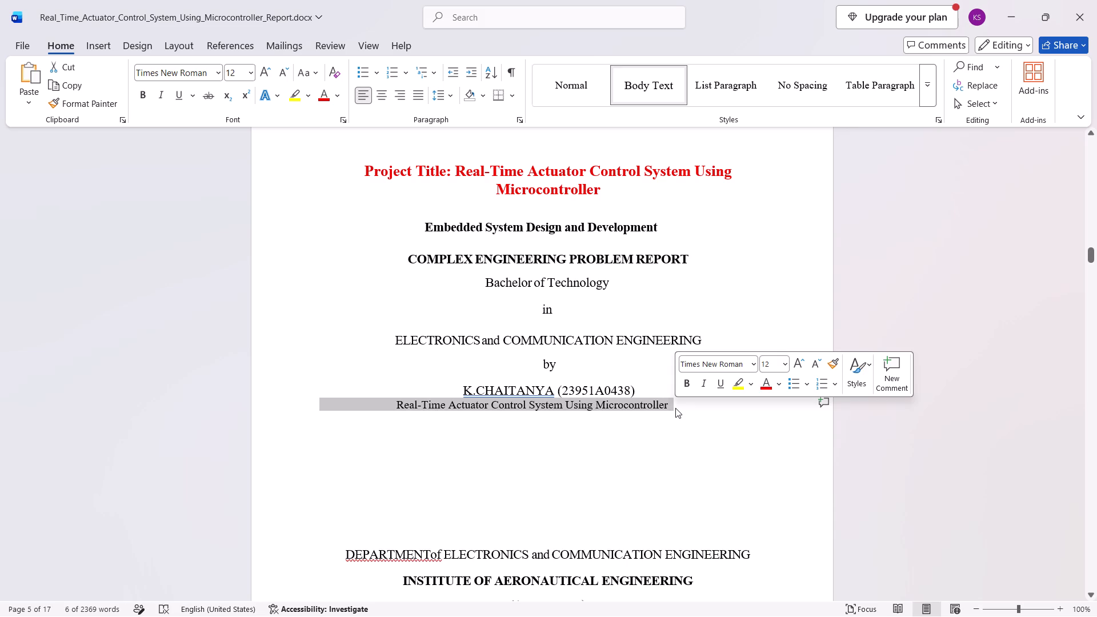
key("Delete")
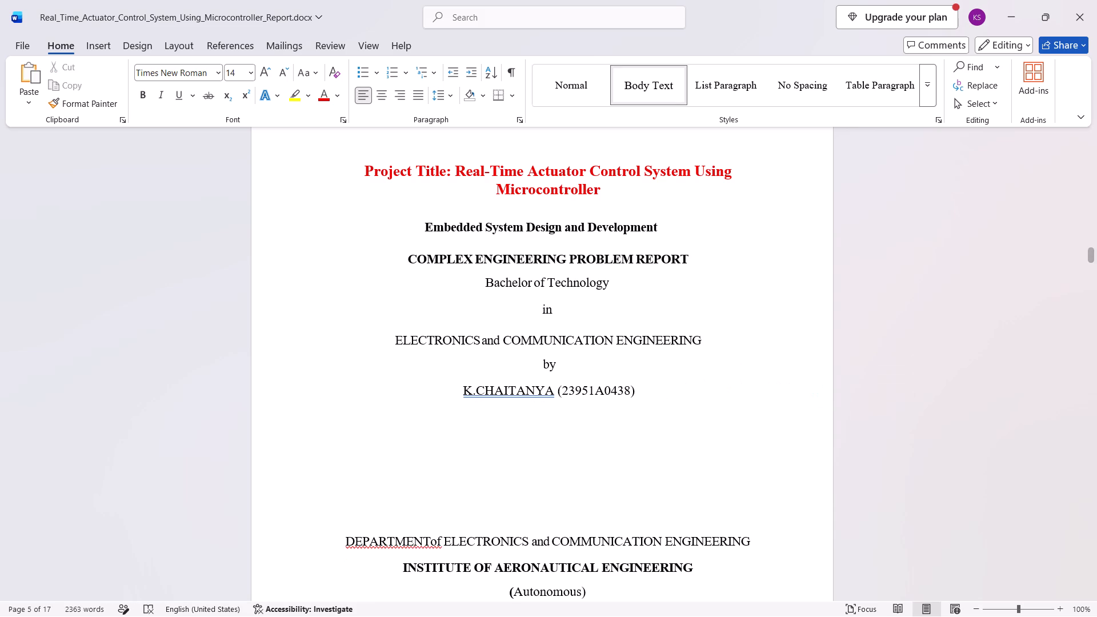
key("space")
key("space")
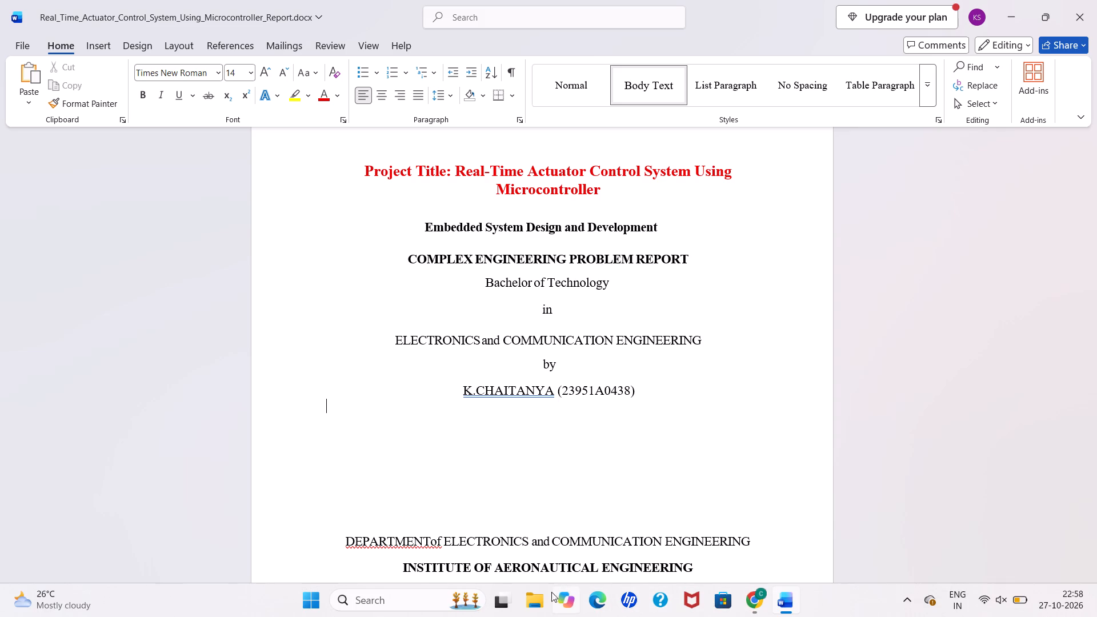
Open the reference document embedded report(8).docx, examine its title page and table of contents, and close it.
left_click(533, 598)
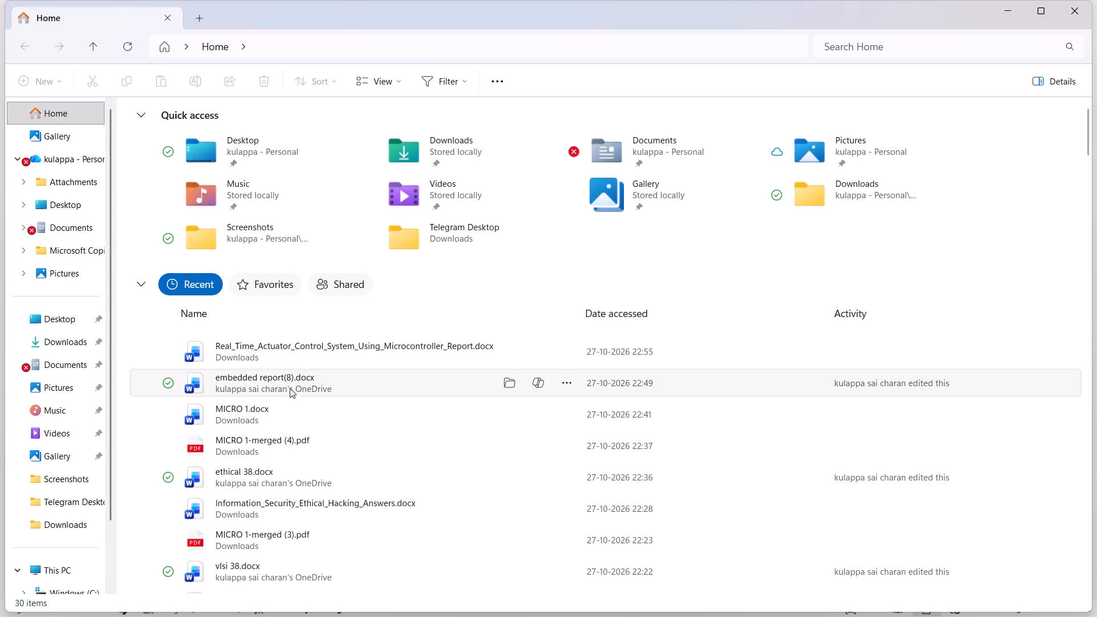
double_click(290, 387)
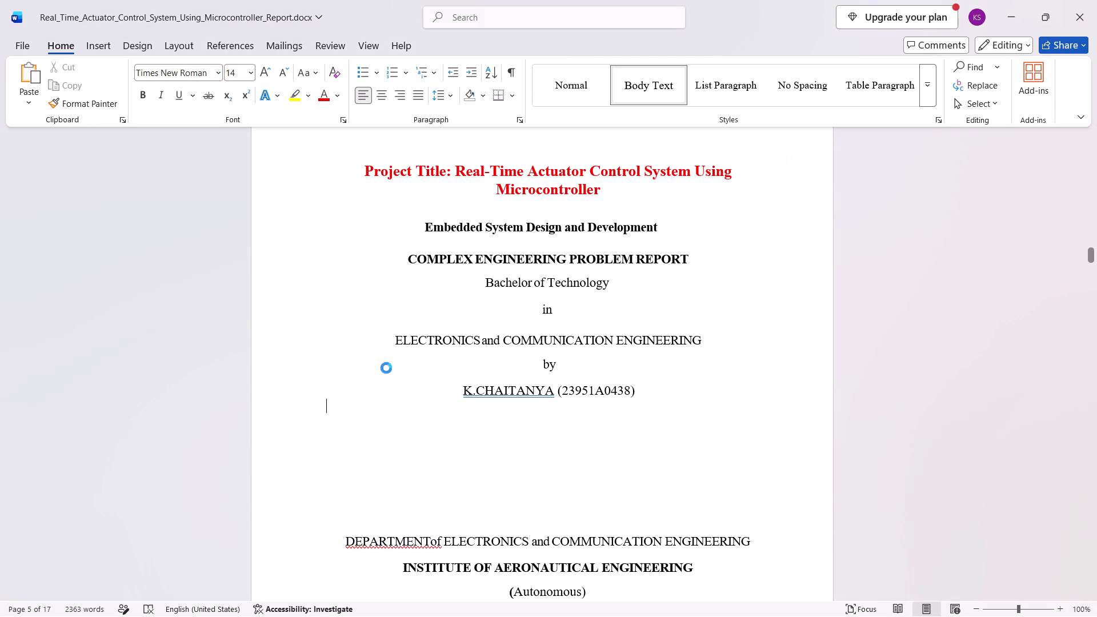
scroll(535, 426, "down", 4)
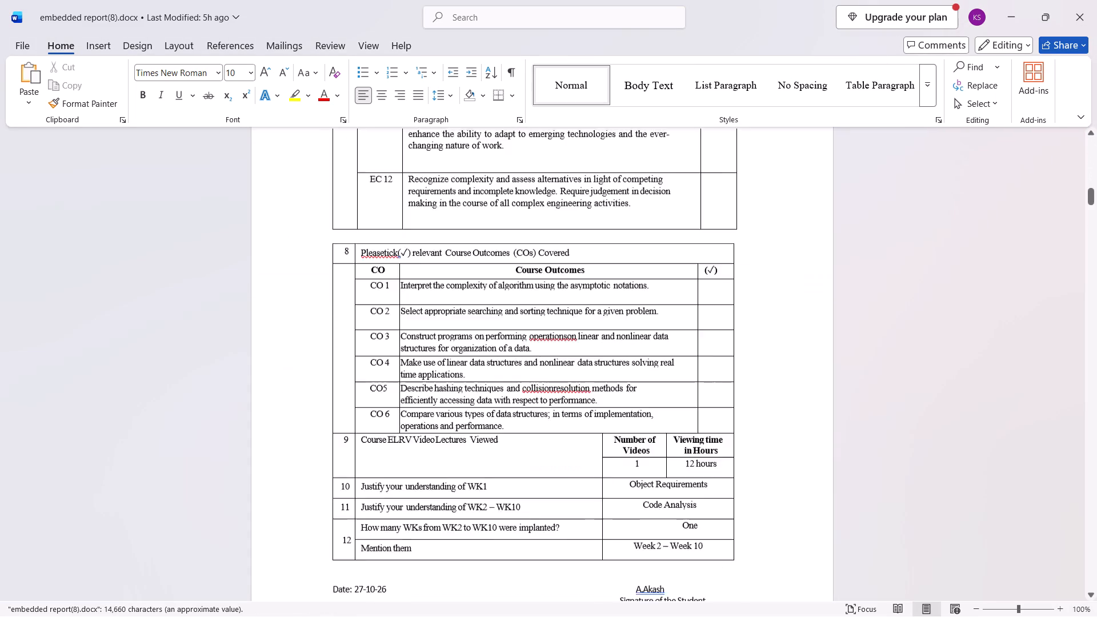
scroll(535, 426, "down", 10)
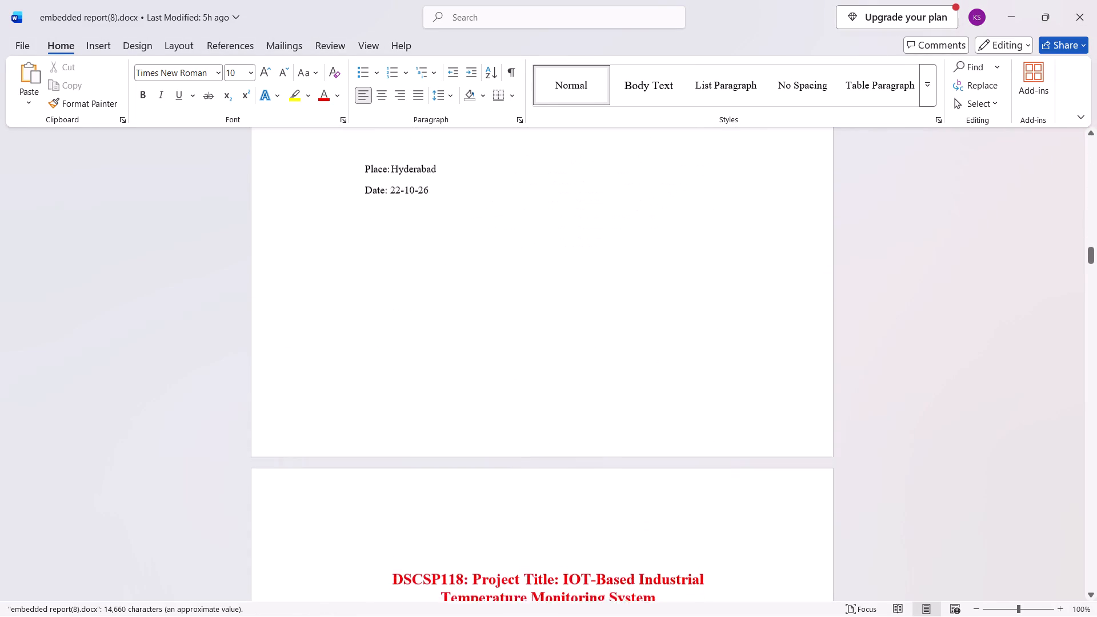
scroll(535, 426, "down", 6)
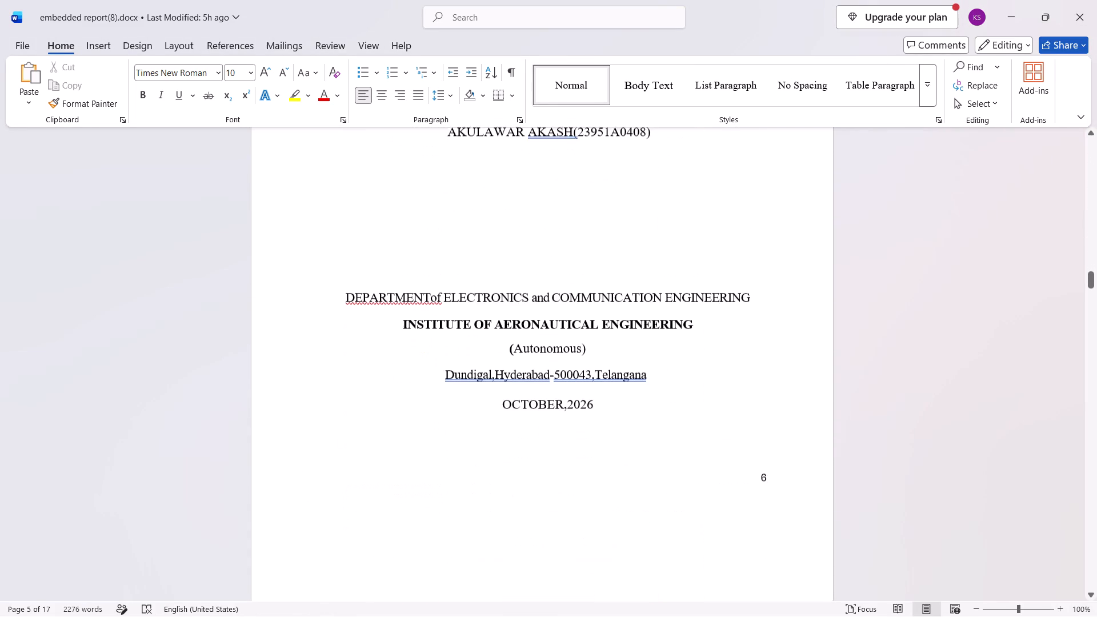
scroll(535, 426, "down", 4)
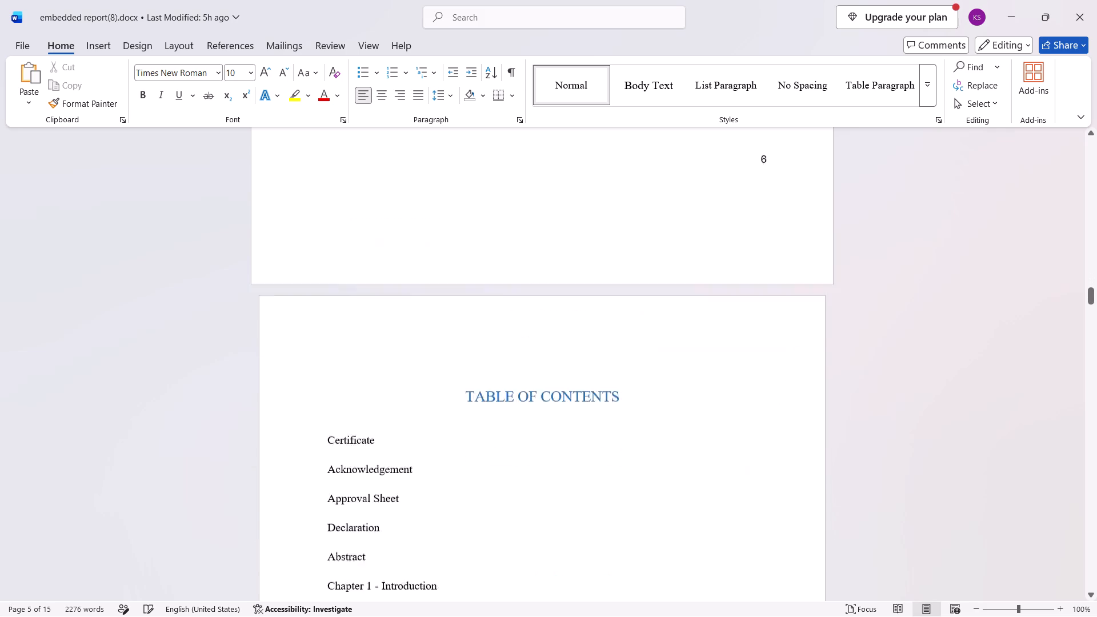
scroll(535, 426, "down", 3)
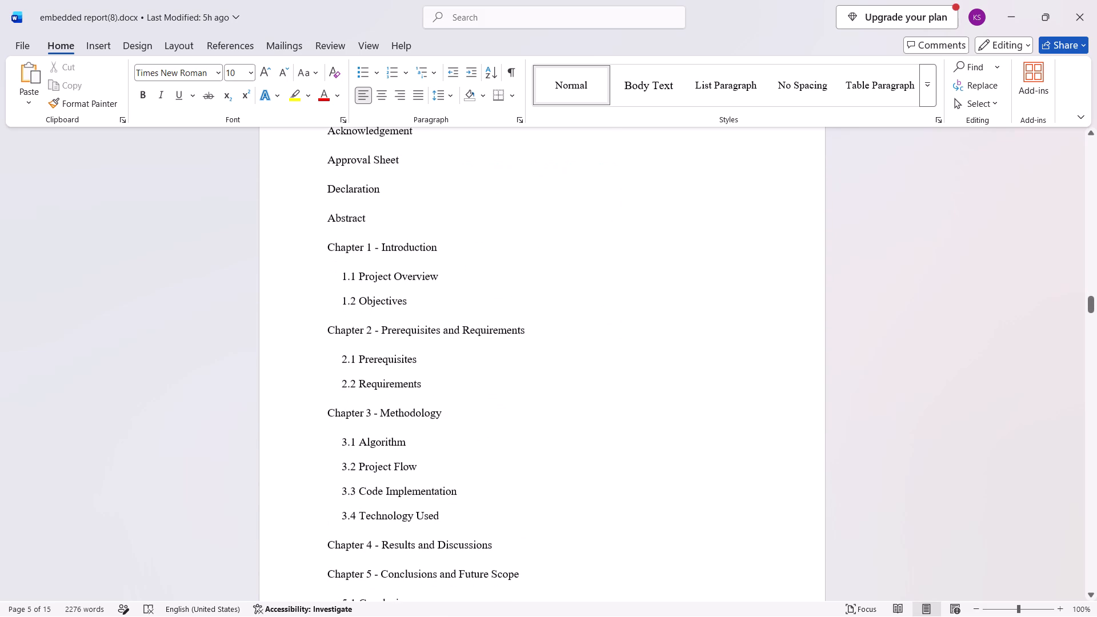
left_click(1079, 19)
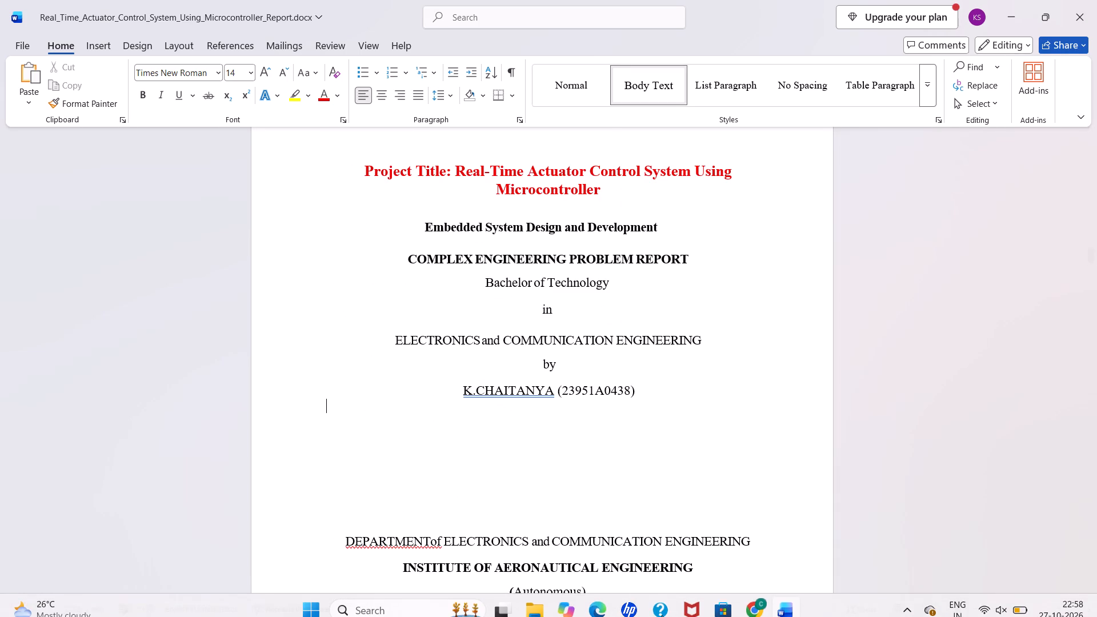
Open the reference document micro report(8).docx from the recent files, examine its title page, and close it.
left_click(535, 603)
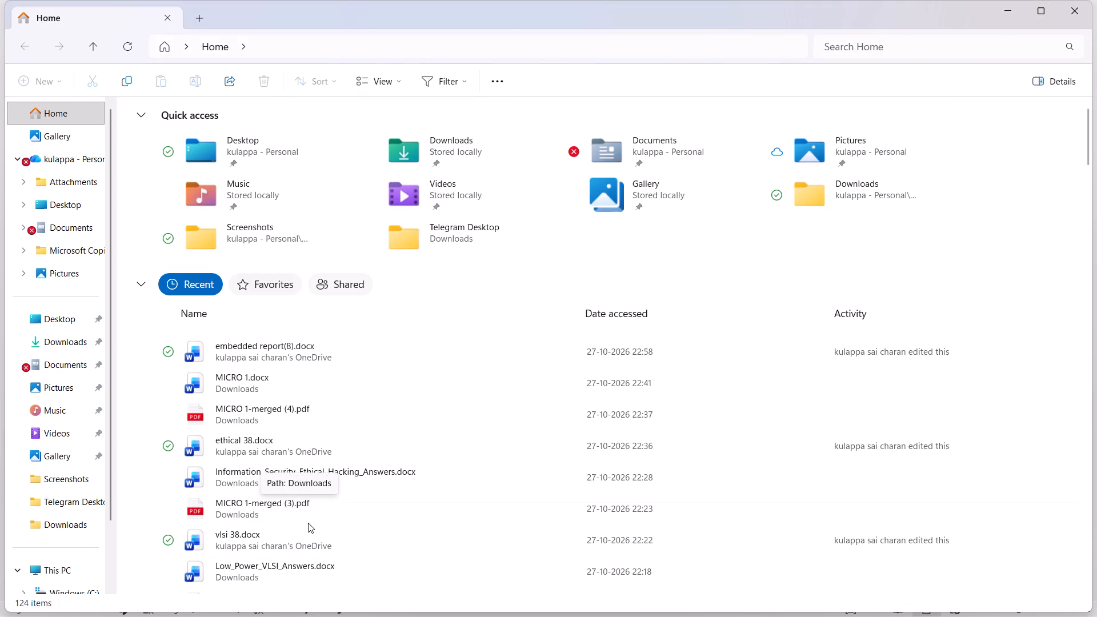
scroll(308, 523, "down", 1)
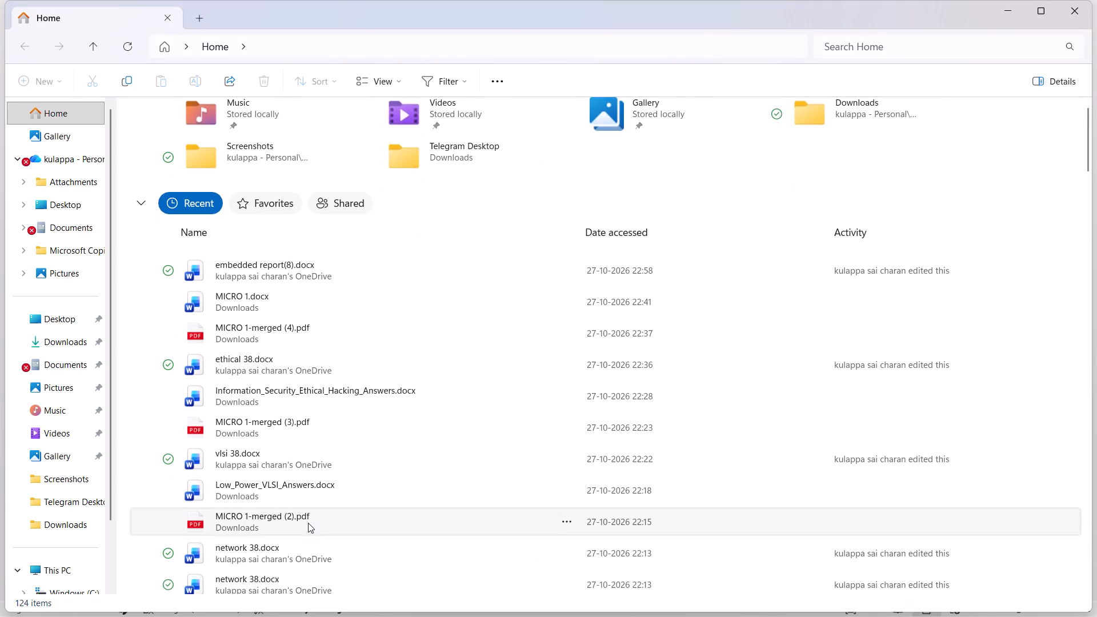
scroll(308, 523, "down", 3)
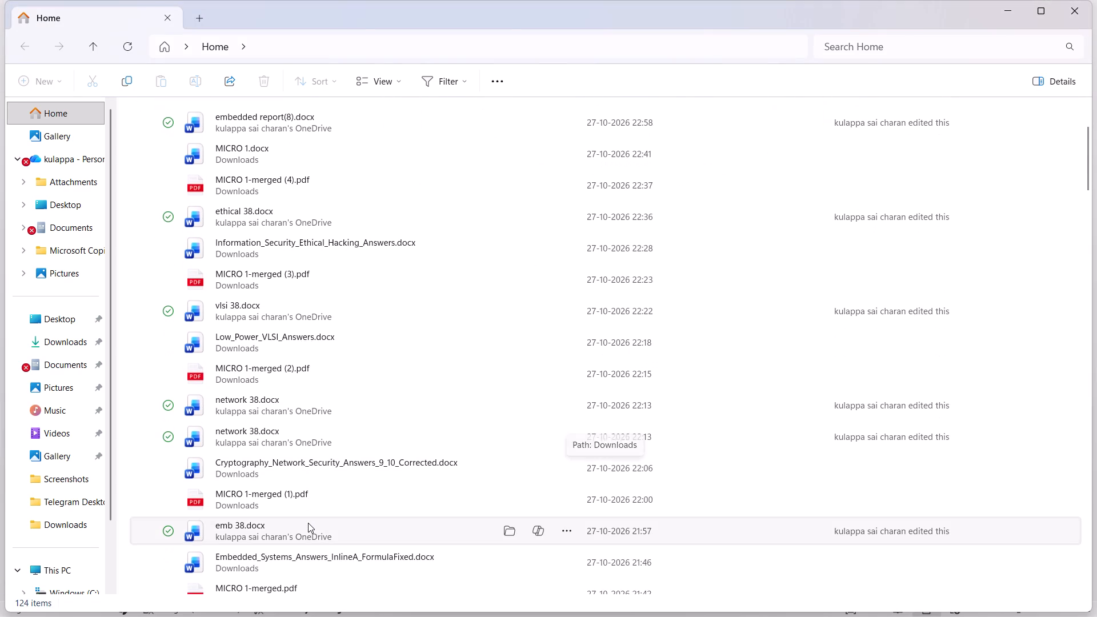
scroll(308, 523, "down", 3)
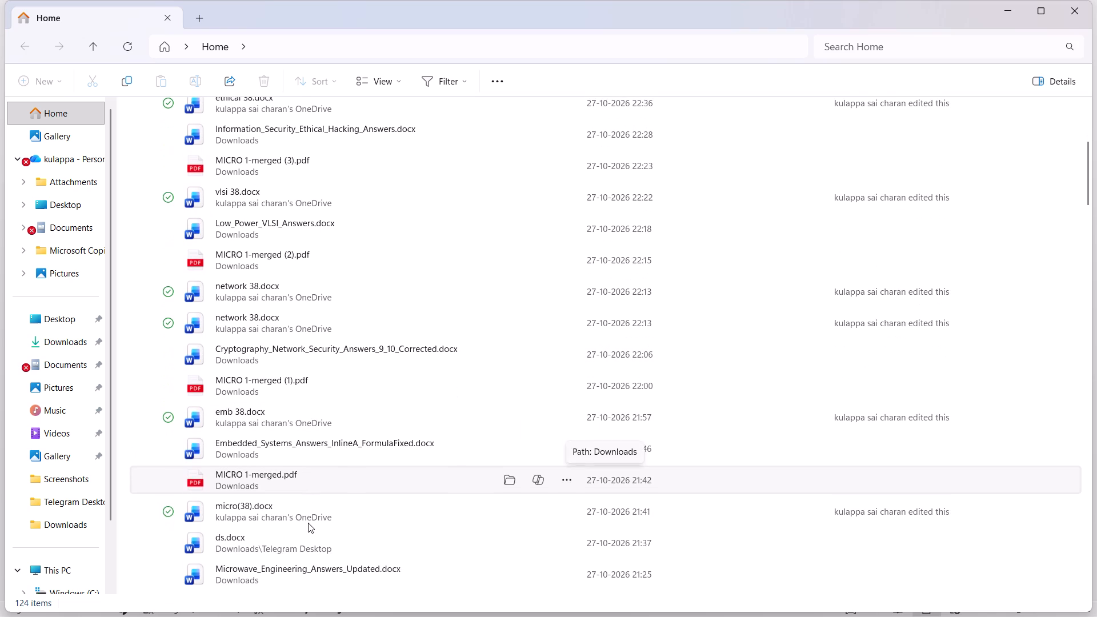
scroll(308, 523, "down", 2)
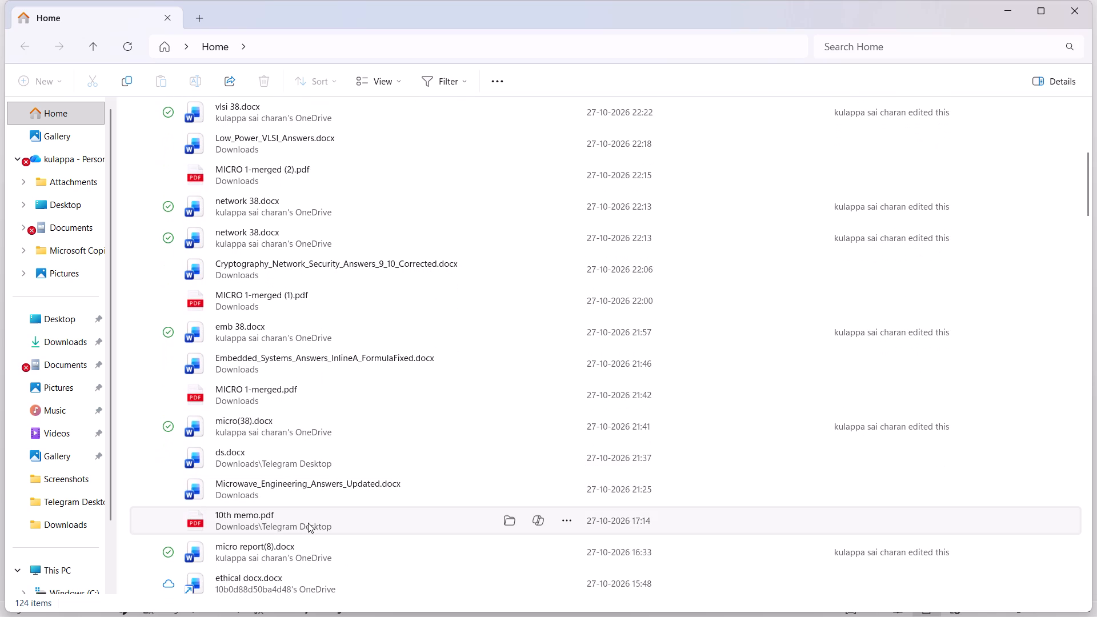
scroll(308, 523, "down", 2)
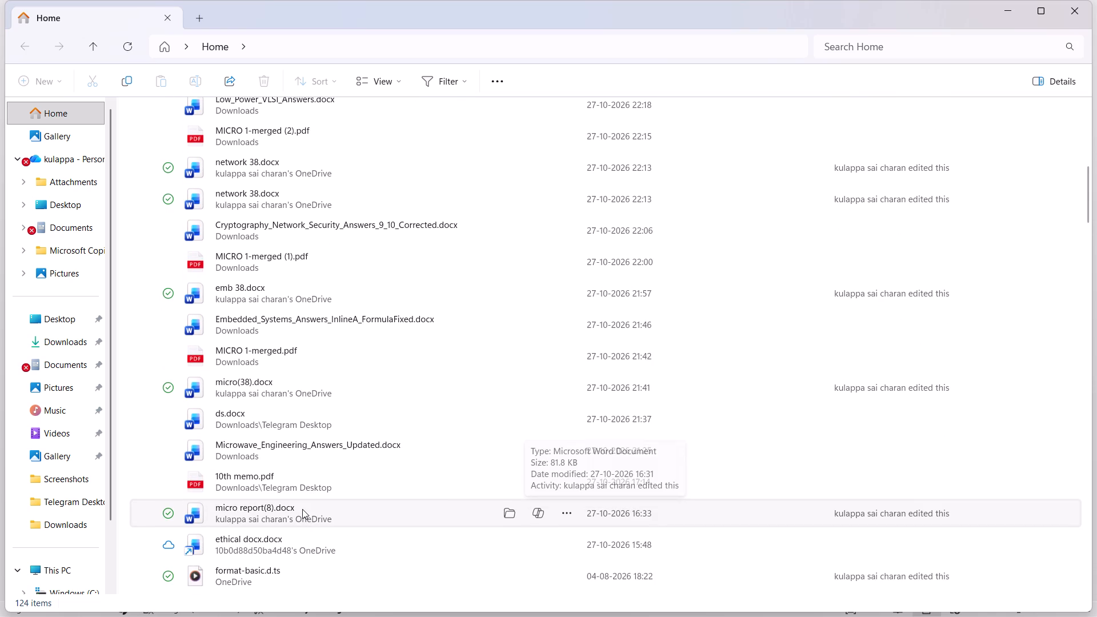
double_click(302, 509)
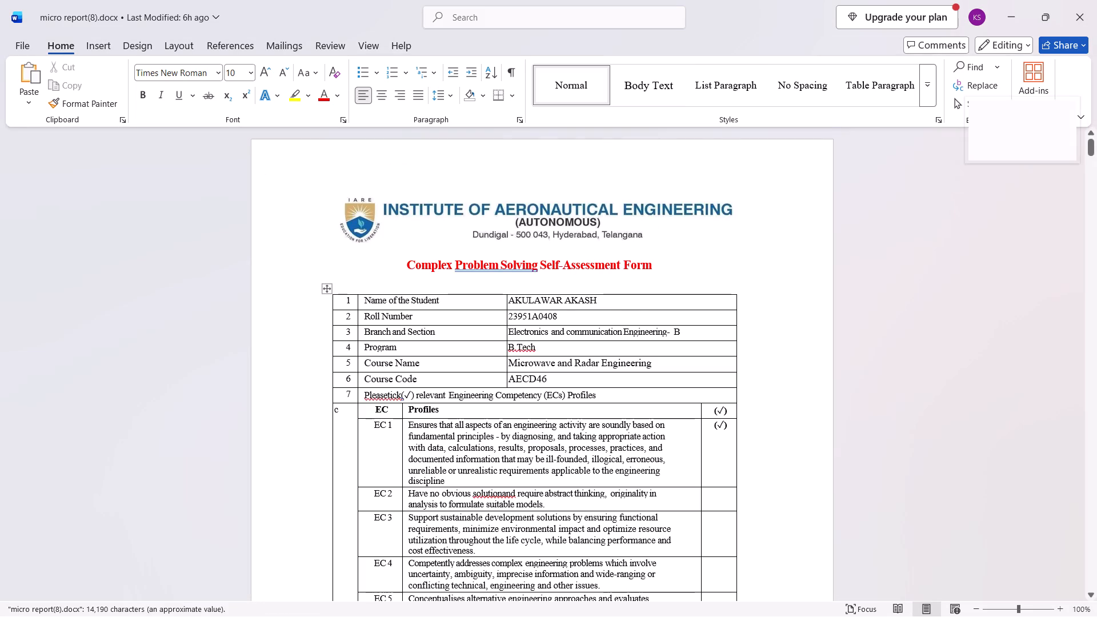
scroll(491, 430, "down", 8)
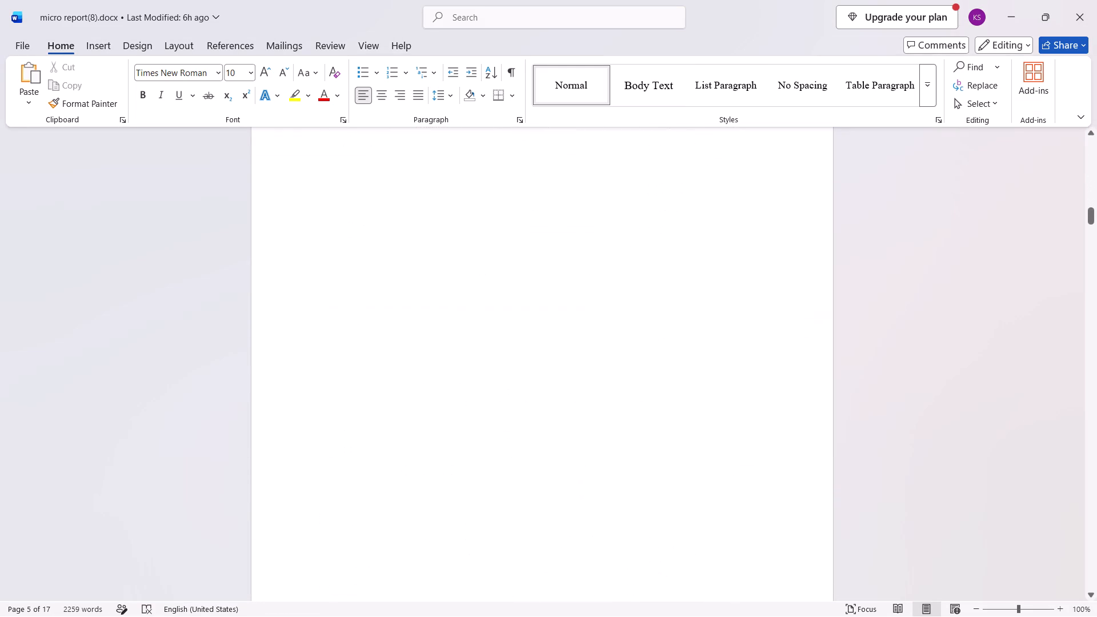
scroll(491, 430, "down", 9)
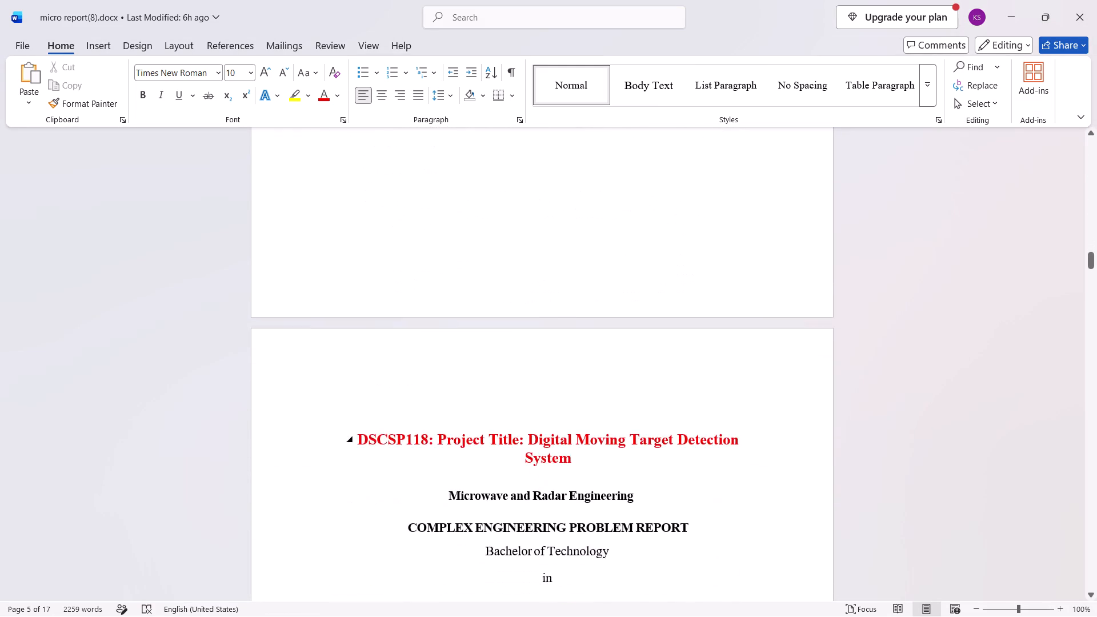
scroll(491, 430, "down", 2)
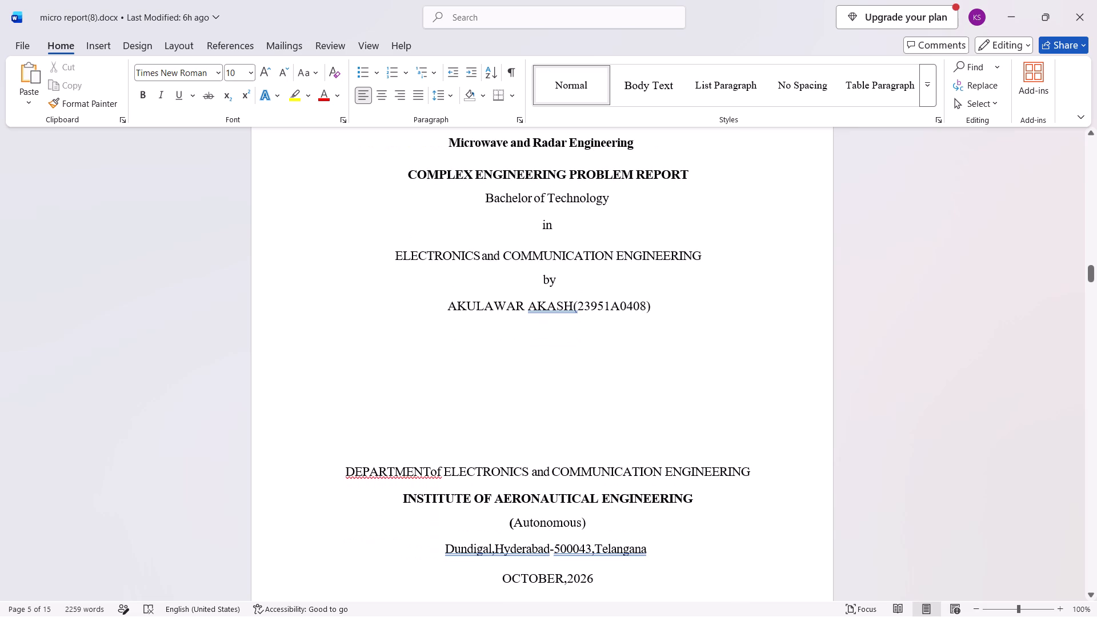
left_click(1078, 11)
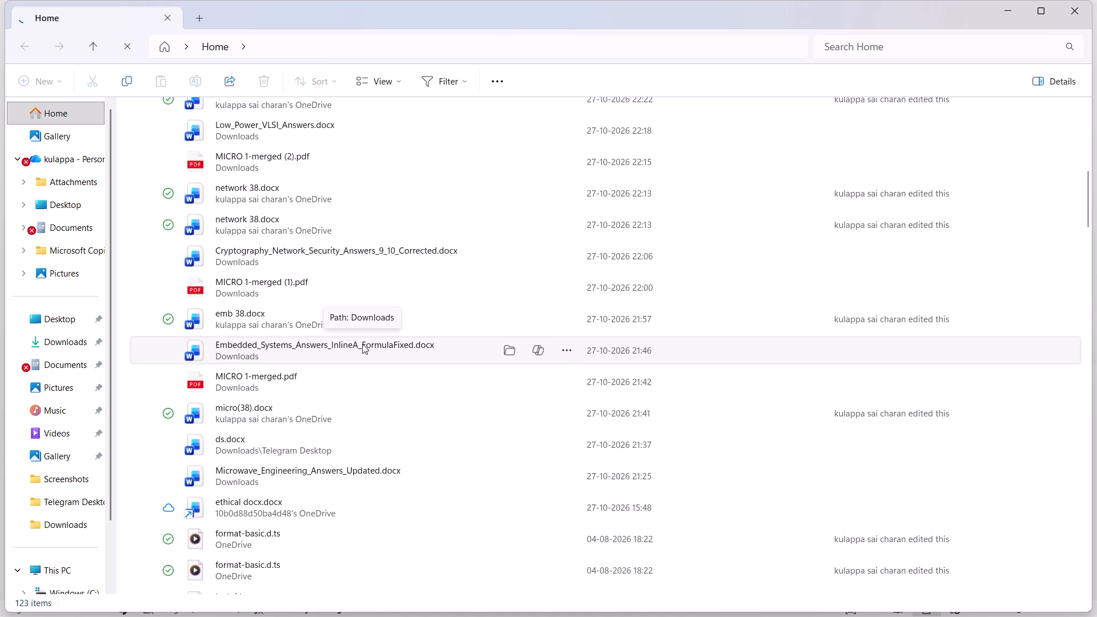
Look through the recent files in File Explorer for another reference document, and return to the actuator report in Word.
scroll(362, 344, "down", 2)
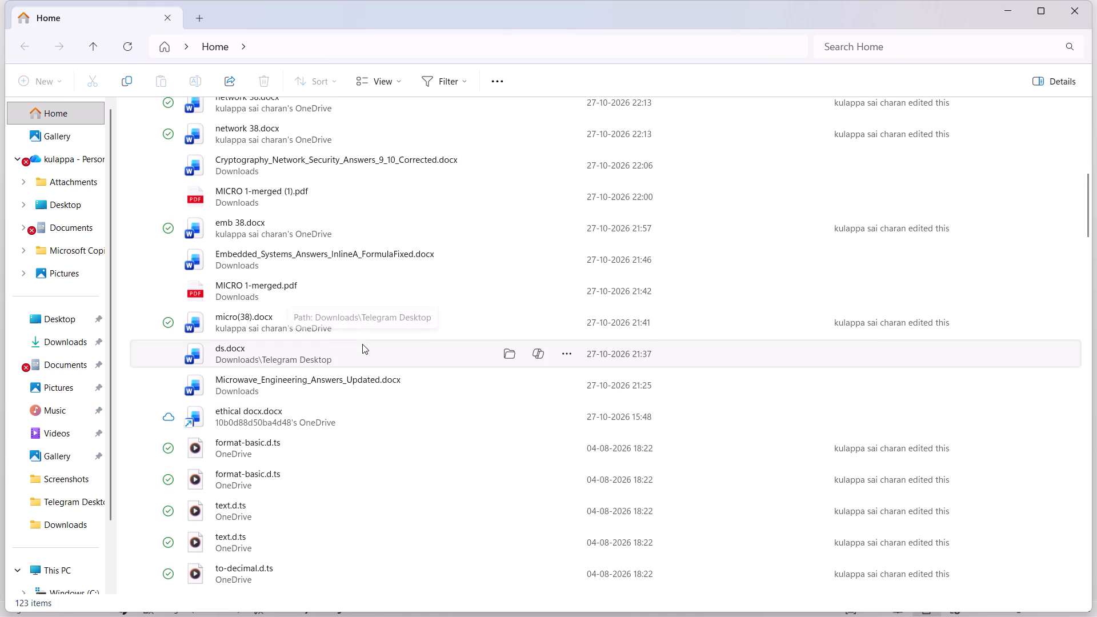
scroll(362, 344, "up", 2)
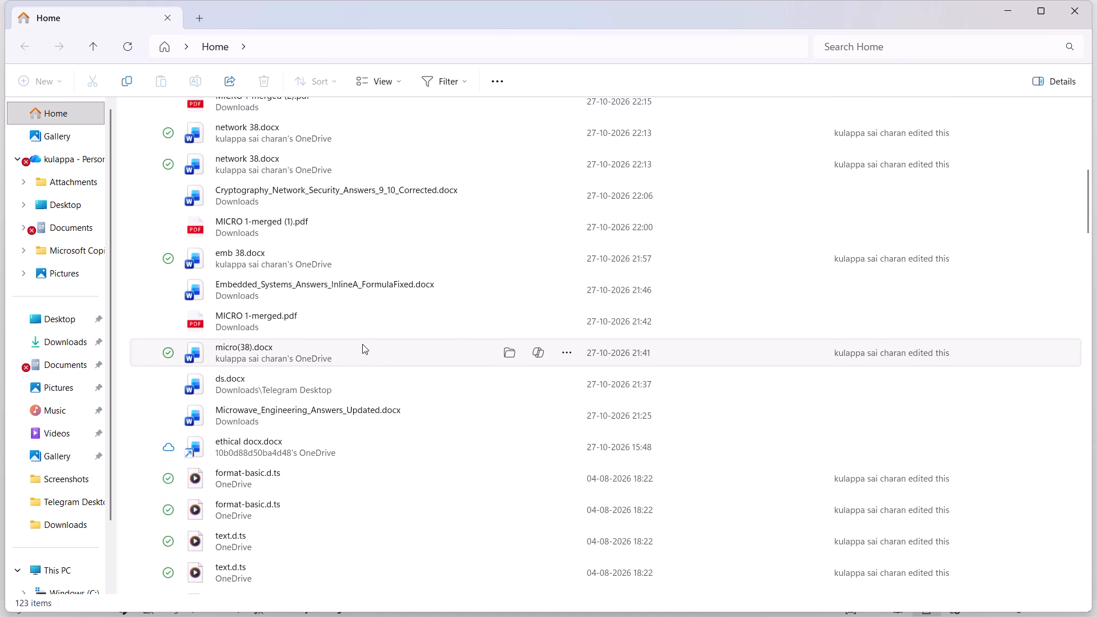
scroll(362, 344, "up", 2)
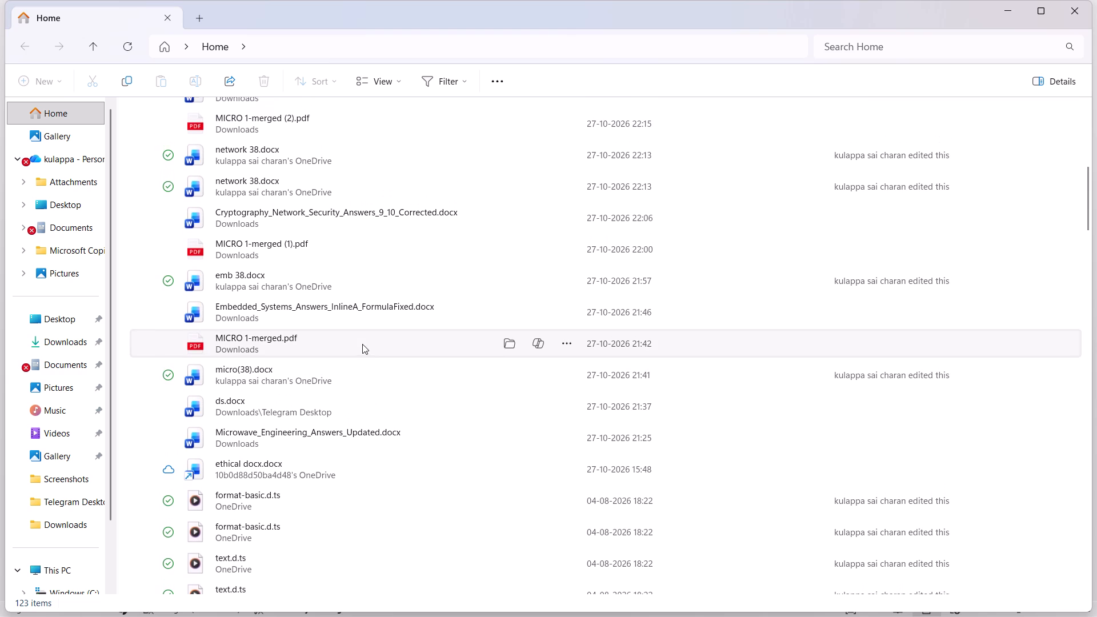
scroll(362, 344, "up", 2)
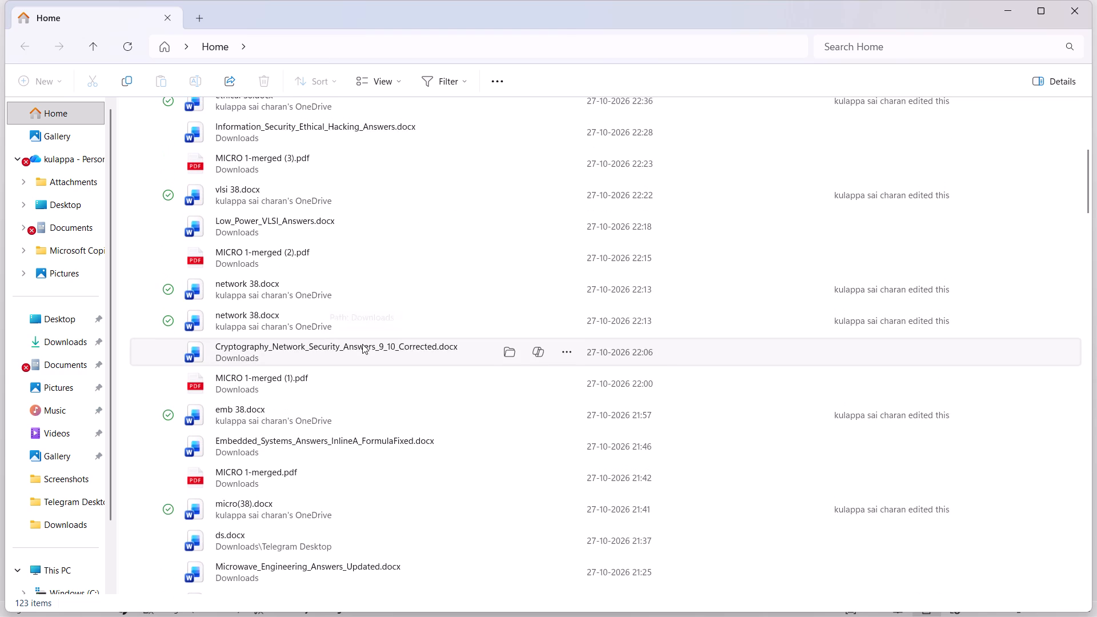
scroll(362, 344, "up", 3)
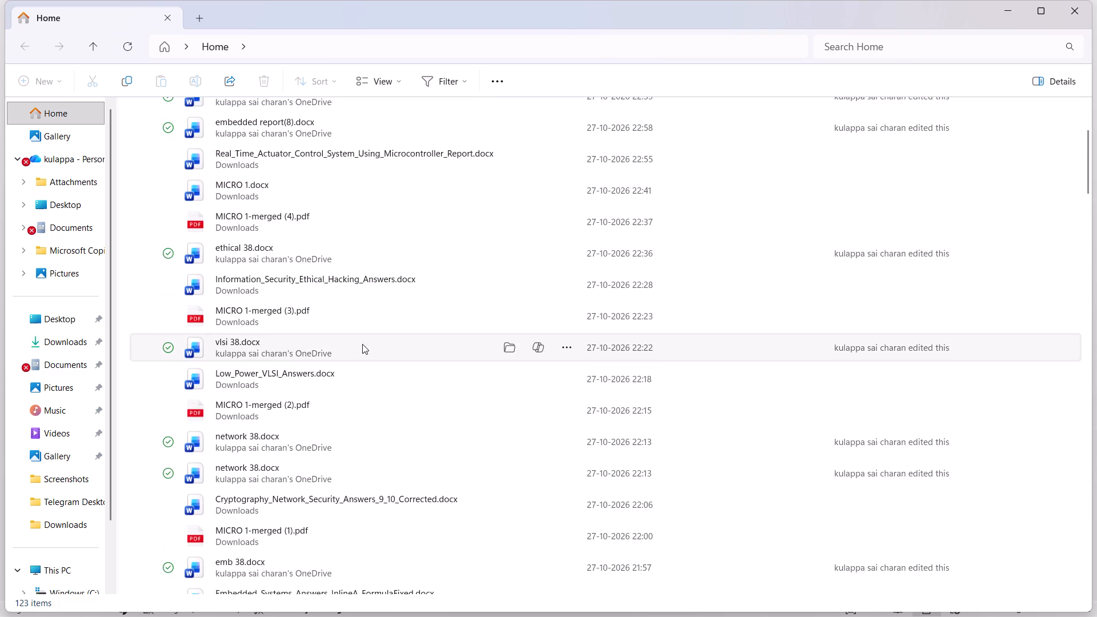
scroll(362, 344, "up", 2)
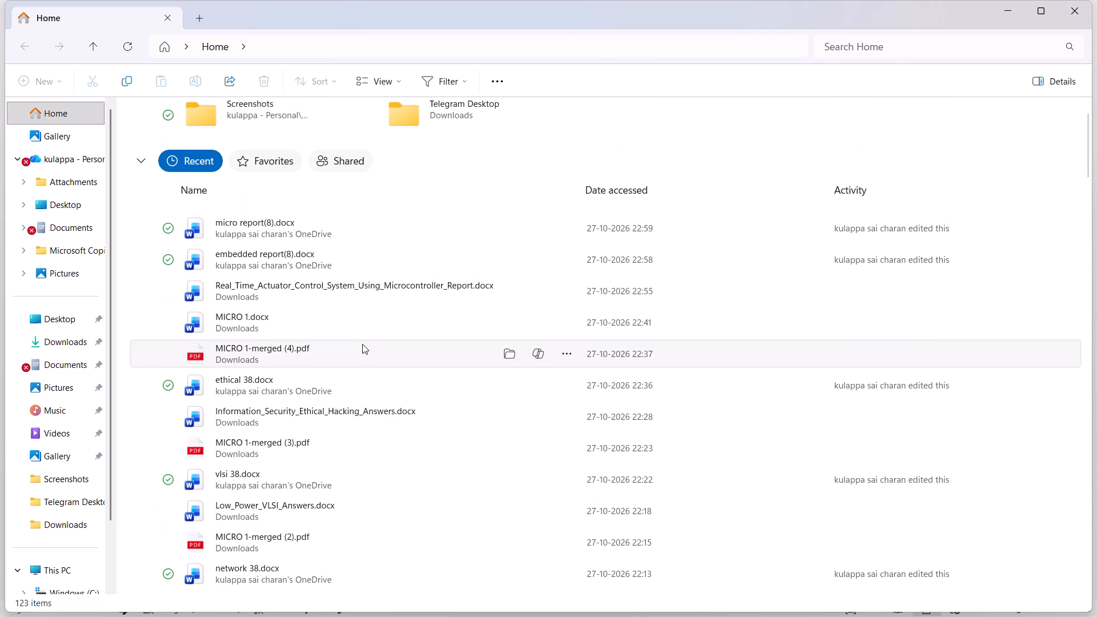
scroll(362, 344, "down", 3)
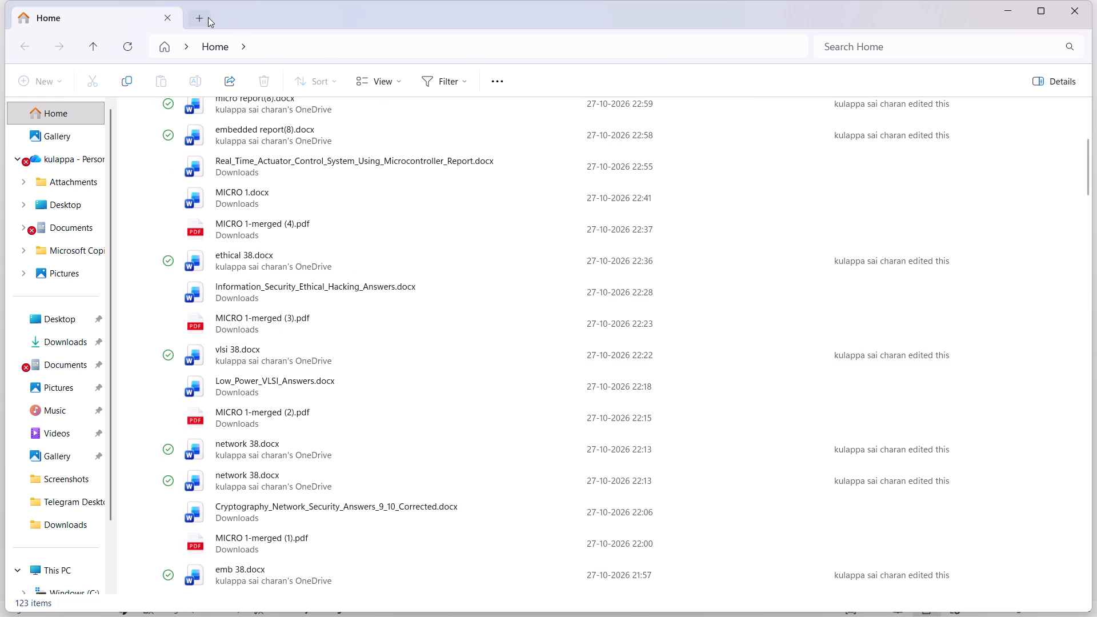
left_click(1002, 7)
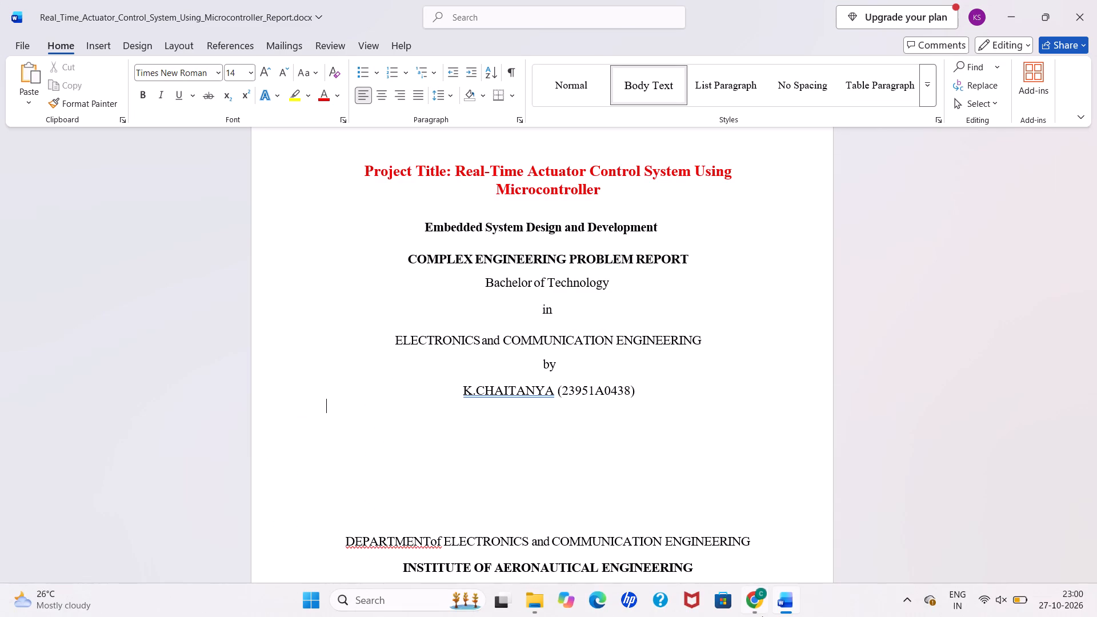
Switch to Chrome, search Google for IARE LOGO in a new tab, and copy the crest image from the IARE Connect Google Play result.
left_click(756, 605)
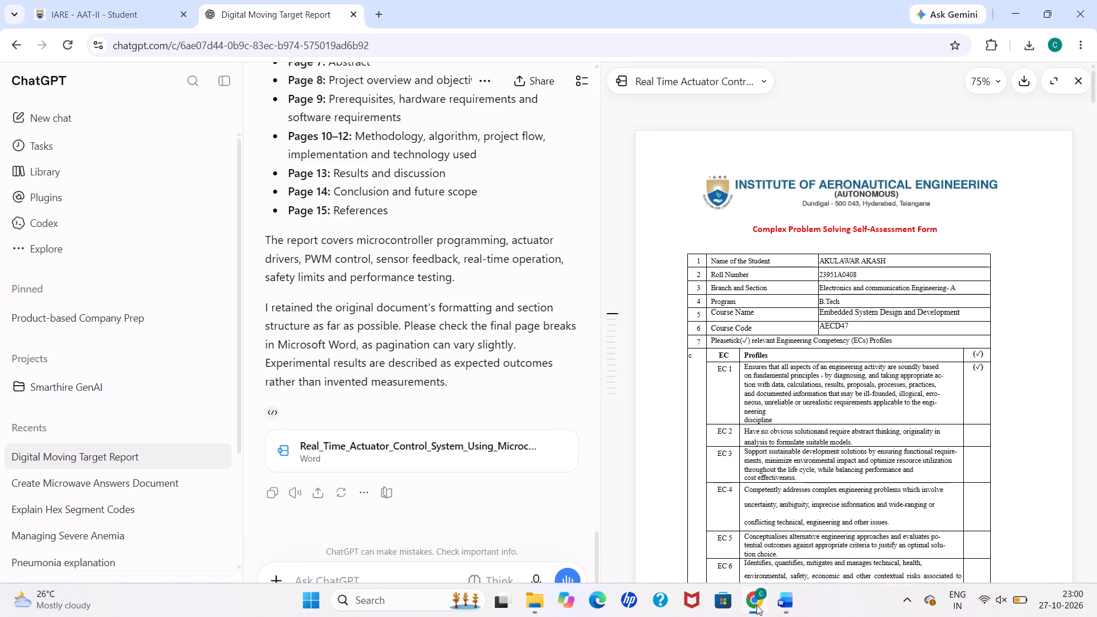
left_click(382, 15)
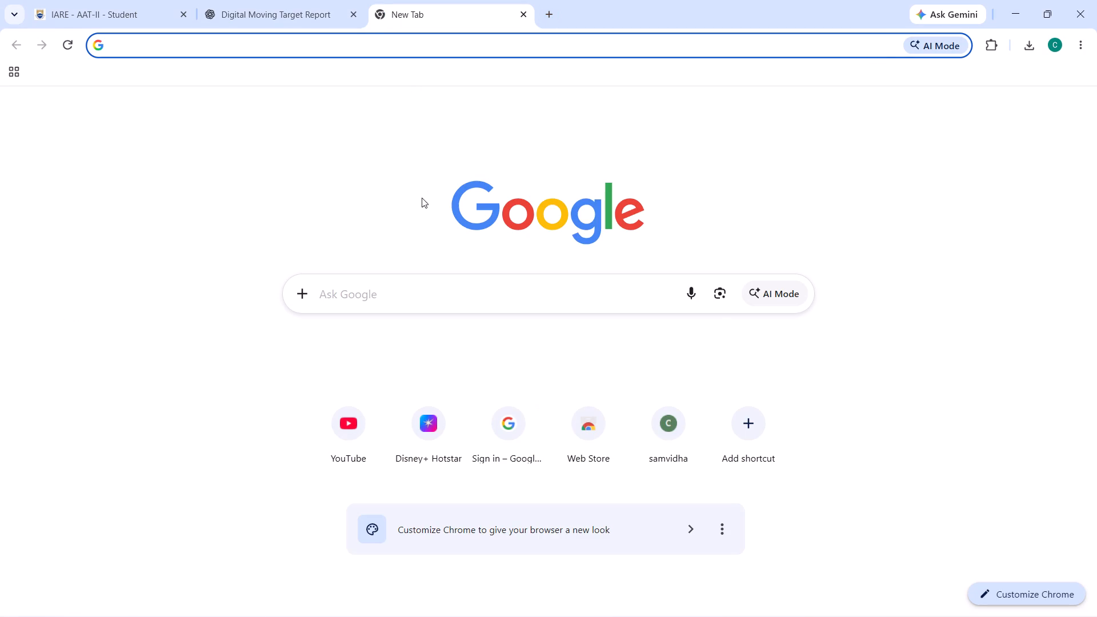
left_click(407, 287)
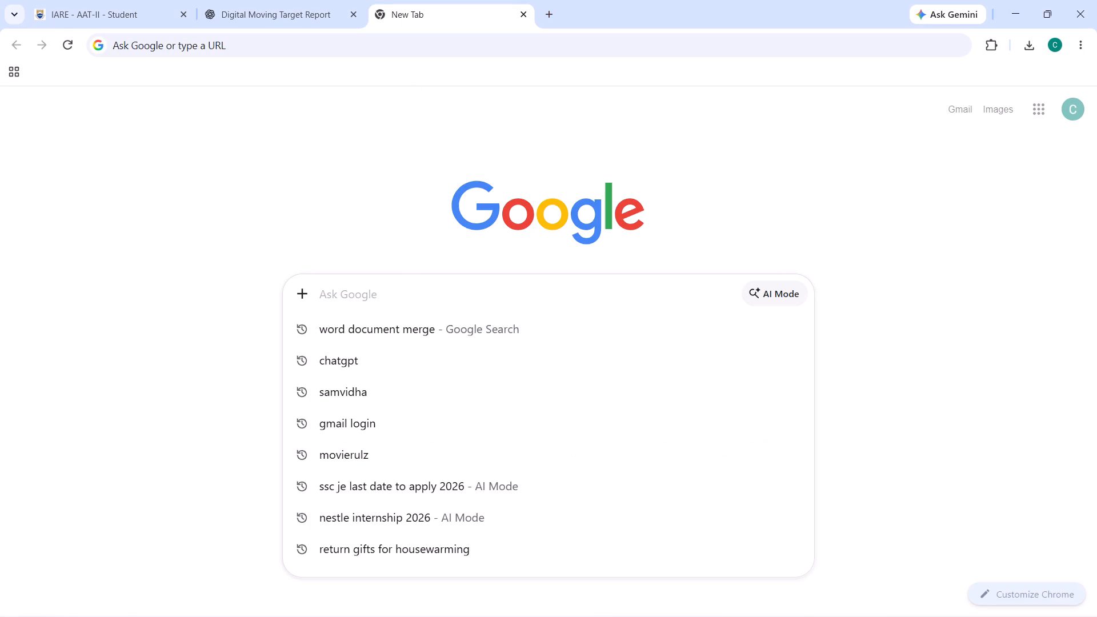
type("IARE")
key("space")
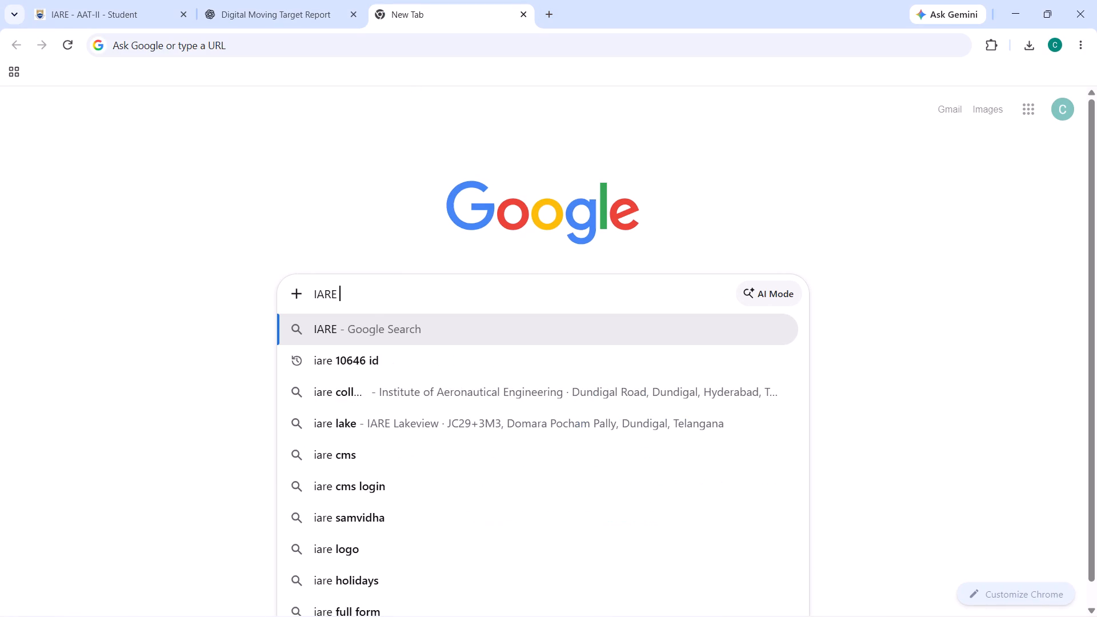
type("LOGO")
key("Return")
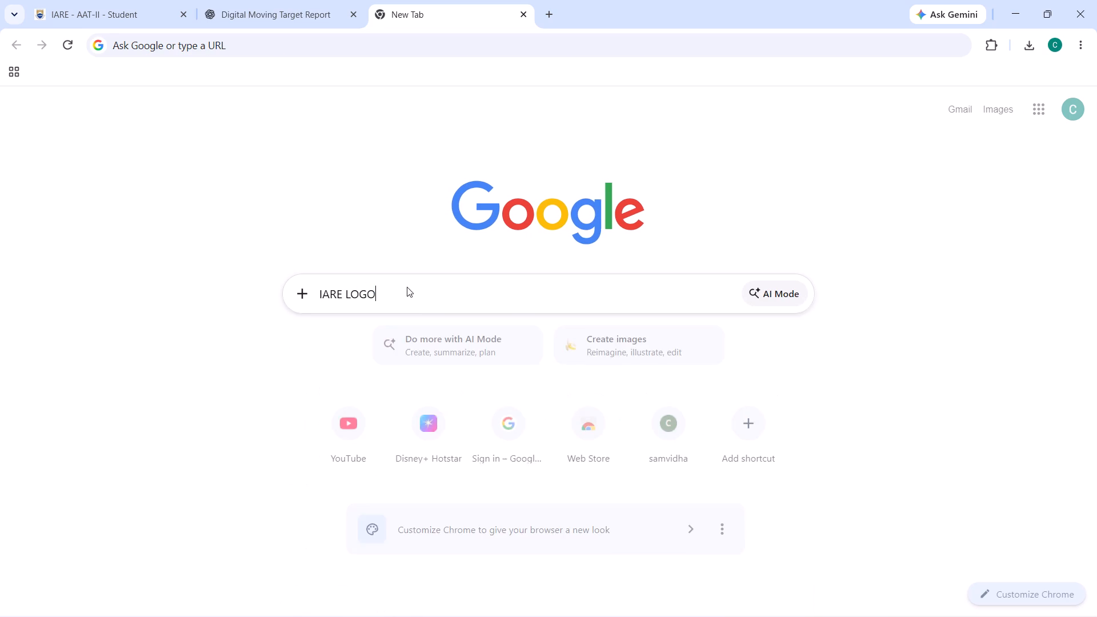
left_click(225, 283)
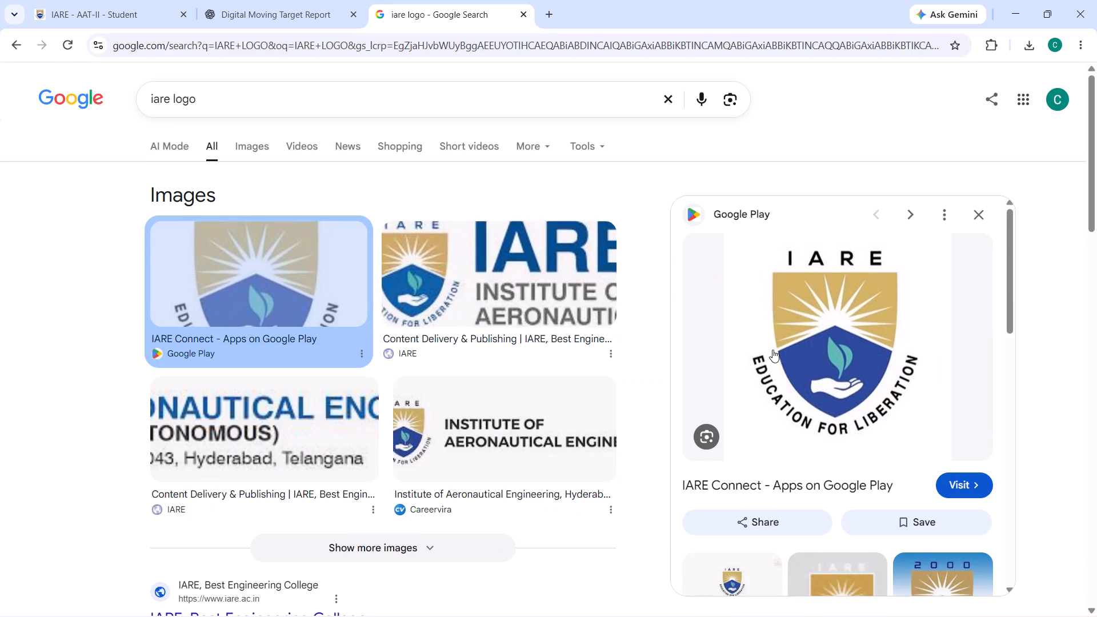
right_click(811, 351)
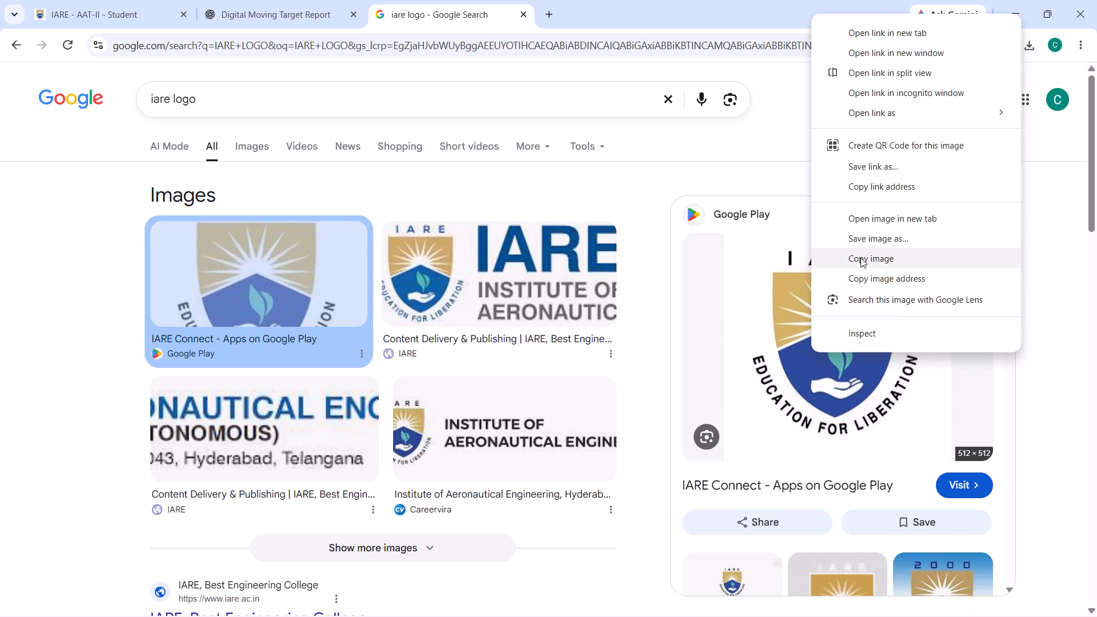
left_click(860, 258)
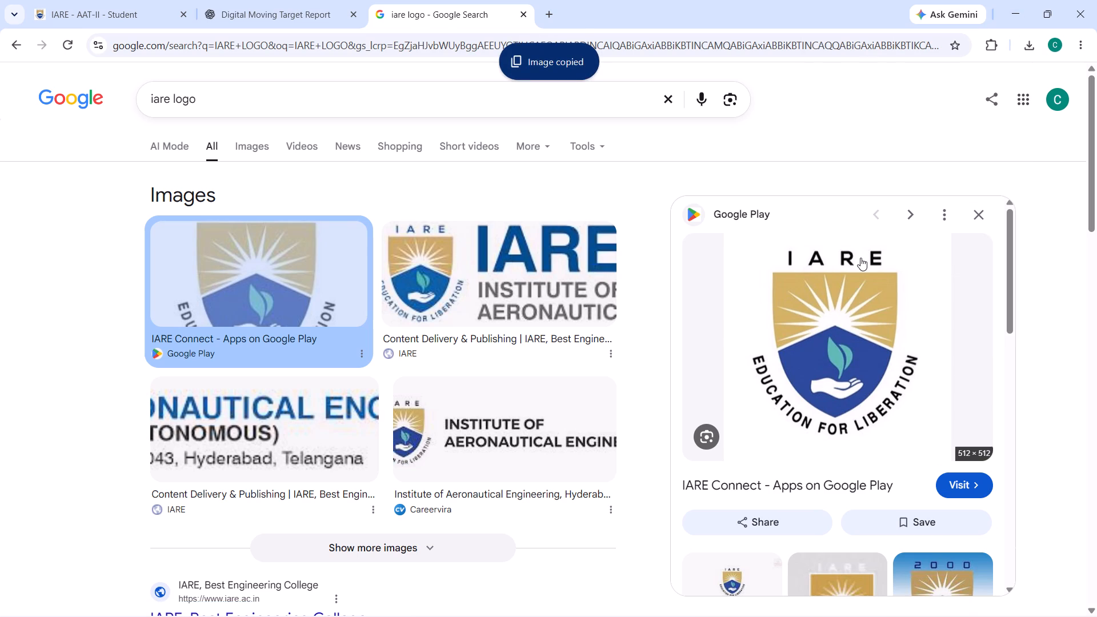
Return to the Word report and paste the copied IARE logo in the blank space below the student's name on page 5.
left_click(1014, 9)
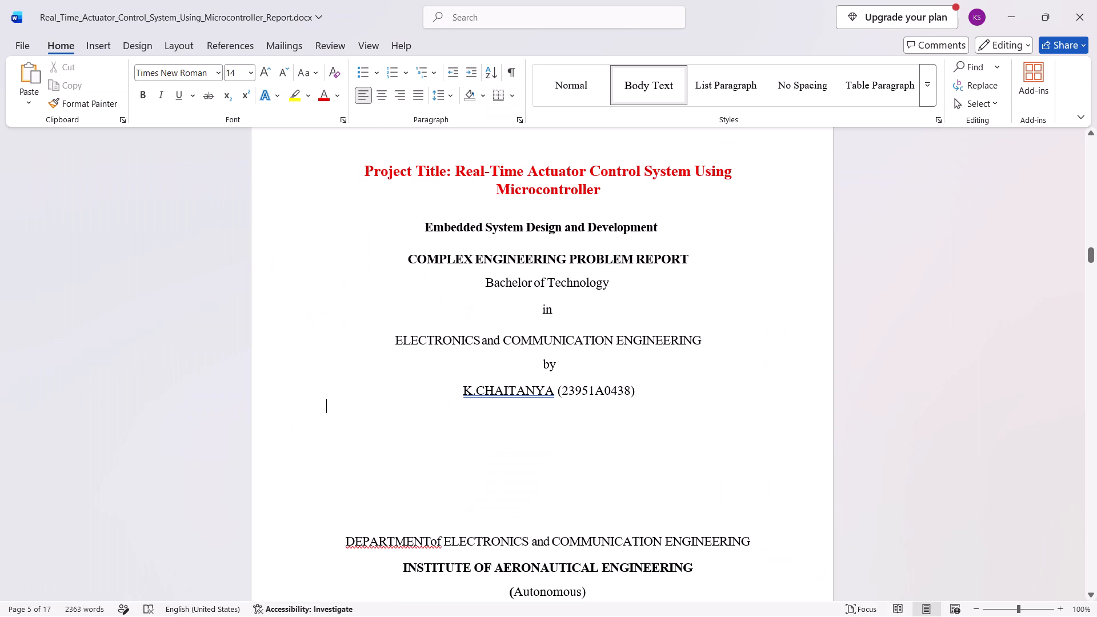
left_click(564, 440)
key("ctrl+v")
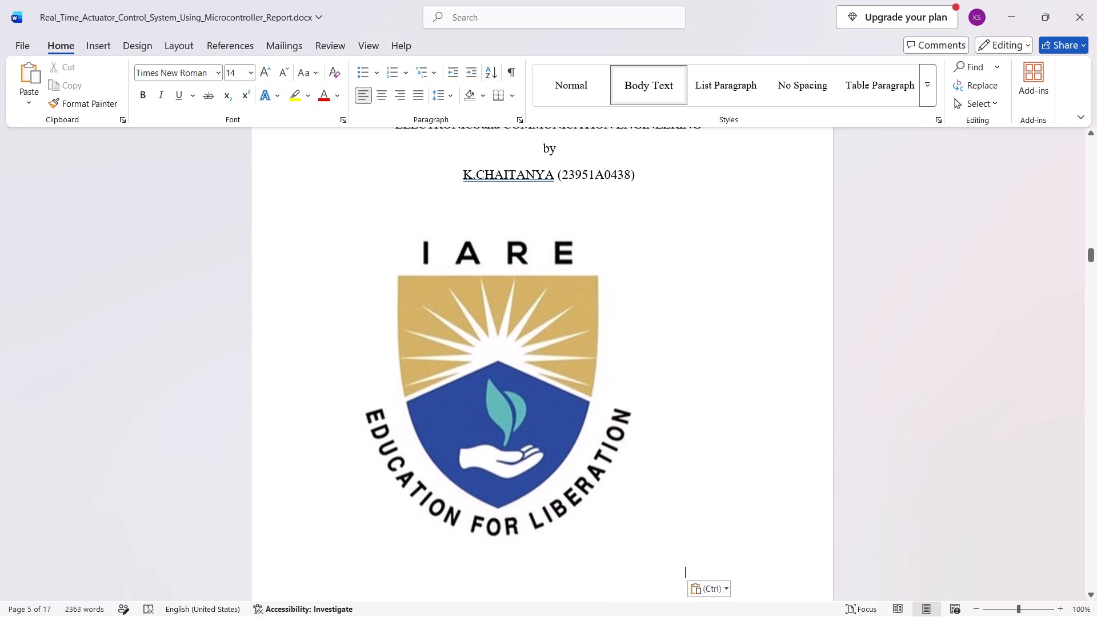
Shrink the pasted IARE logo on page 5 proportionally to about 8.2 cm square.
left_click(461, 420)
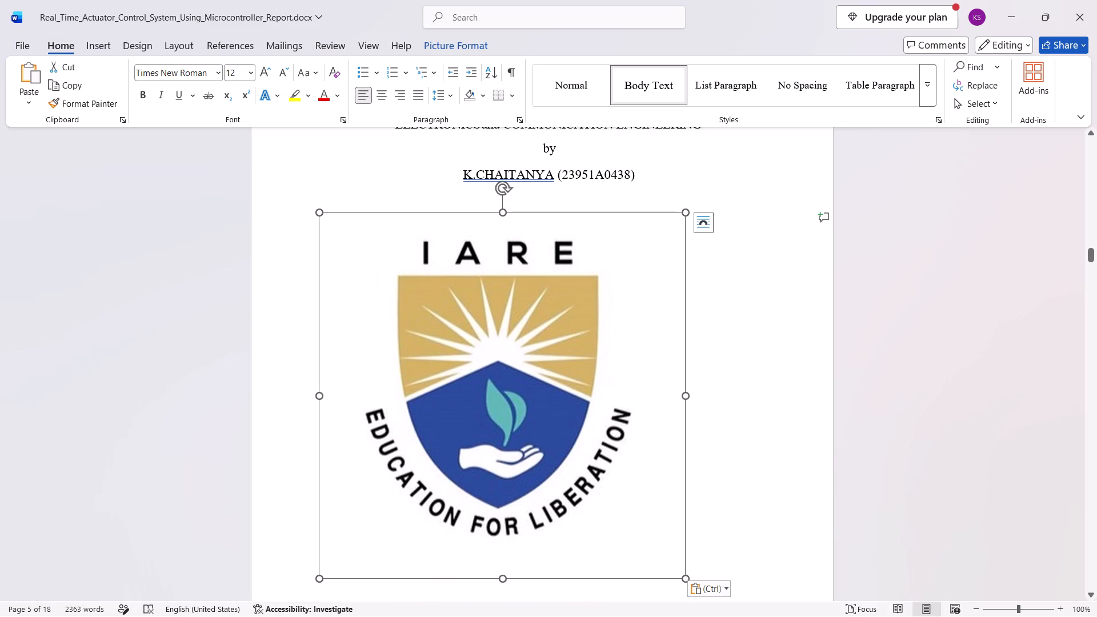
right_click_drag(318, 578, 473, 435)
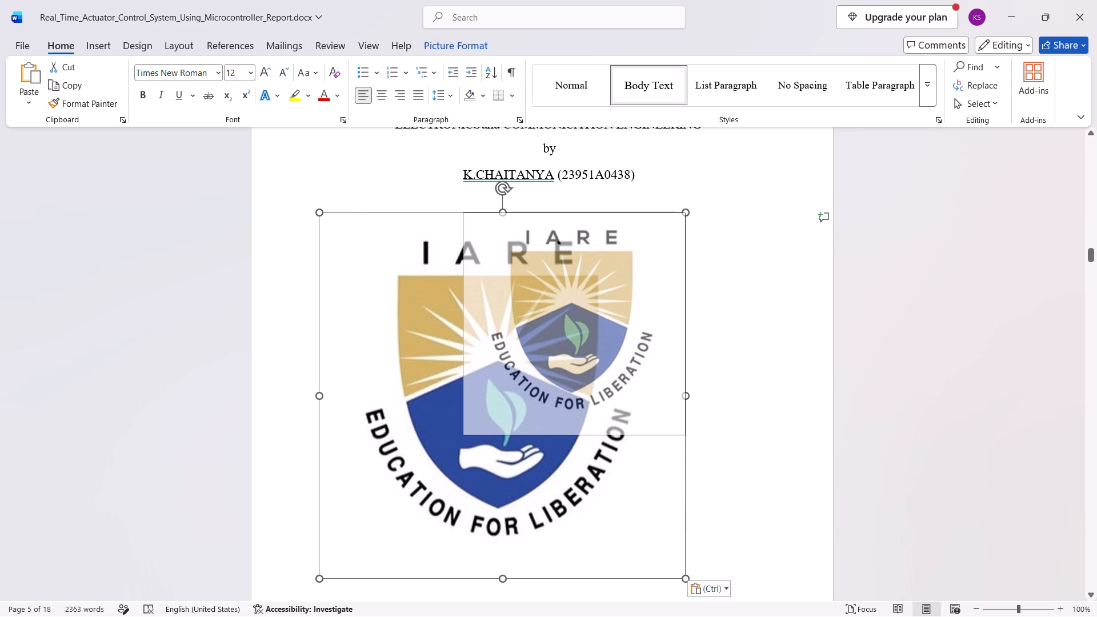
right_click_drag(473, 435, 473, 434)
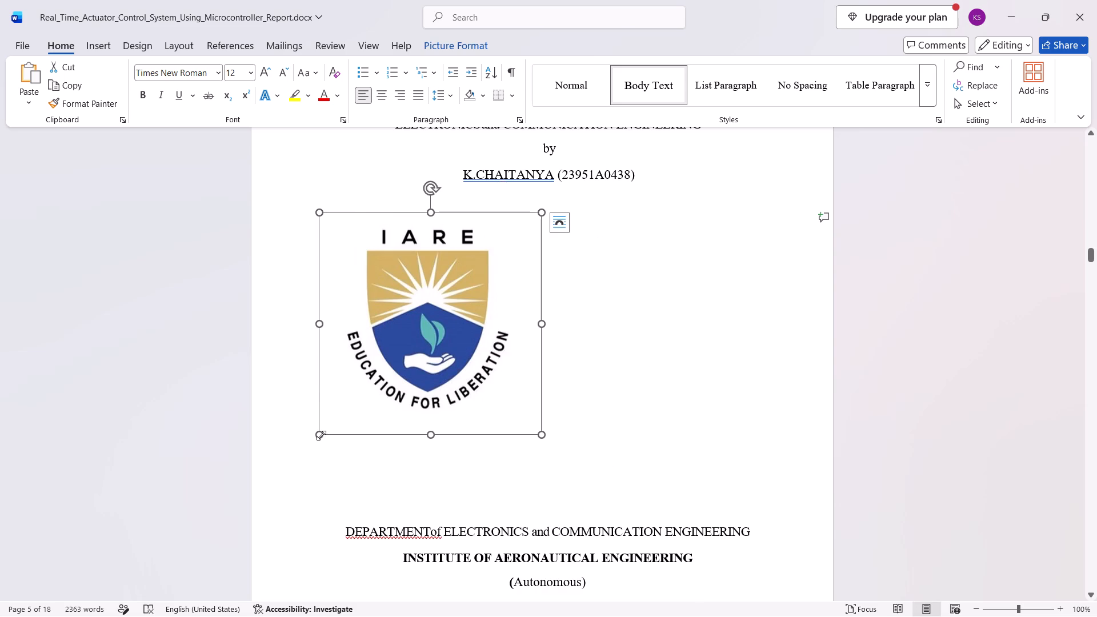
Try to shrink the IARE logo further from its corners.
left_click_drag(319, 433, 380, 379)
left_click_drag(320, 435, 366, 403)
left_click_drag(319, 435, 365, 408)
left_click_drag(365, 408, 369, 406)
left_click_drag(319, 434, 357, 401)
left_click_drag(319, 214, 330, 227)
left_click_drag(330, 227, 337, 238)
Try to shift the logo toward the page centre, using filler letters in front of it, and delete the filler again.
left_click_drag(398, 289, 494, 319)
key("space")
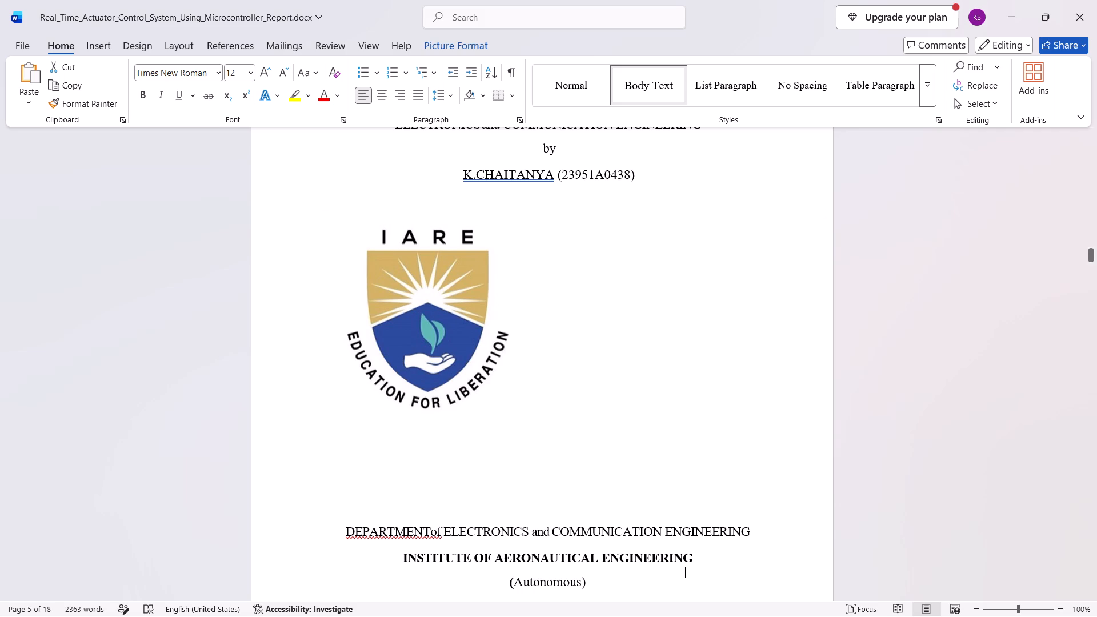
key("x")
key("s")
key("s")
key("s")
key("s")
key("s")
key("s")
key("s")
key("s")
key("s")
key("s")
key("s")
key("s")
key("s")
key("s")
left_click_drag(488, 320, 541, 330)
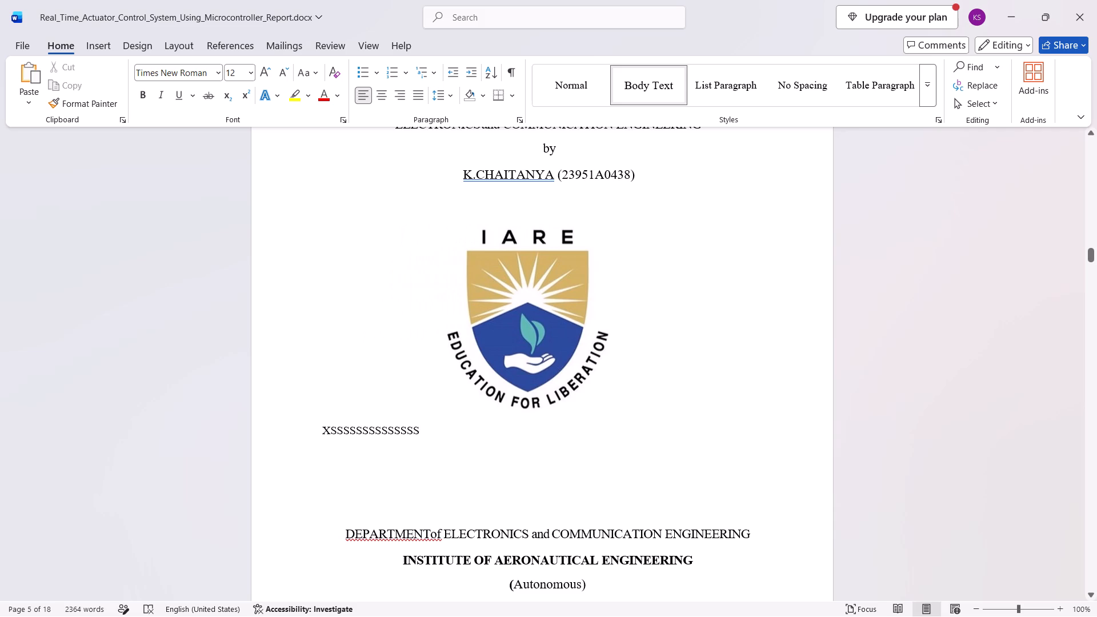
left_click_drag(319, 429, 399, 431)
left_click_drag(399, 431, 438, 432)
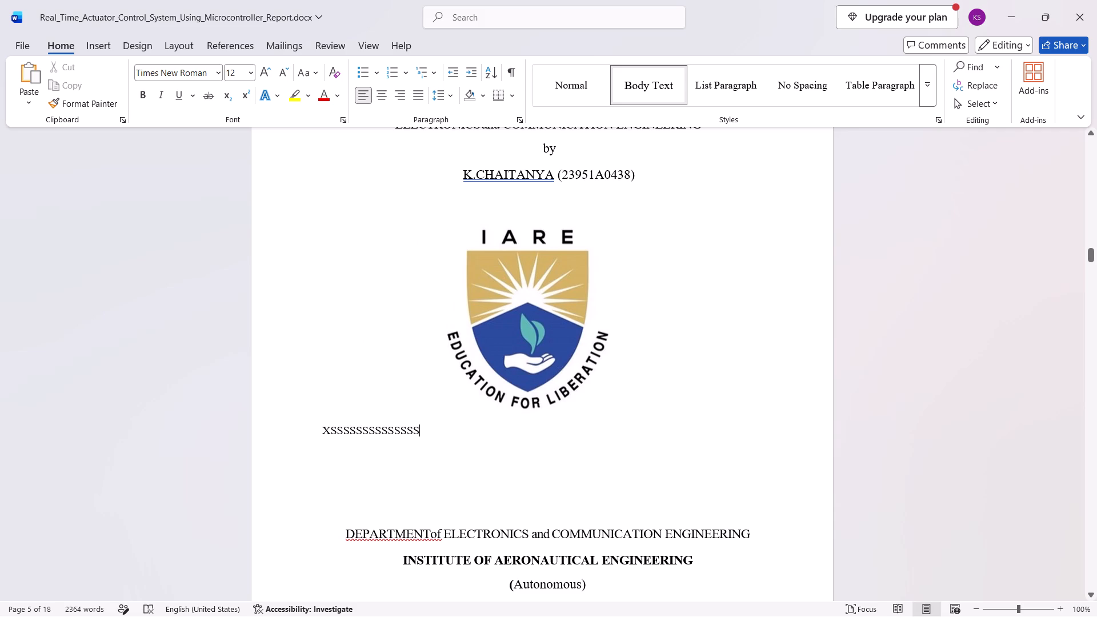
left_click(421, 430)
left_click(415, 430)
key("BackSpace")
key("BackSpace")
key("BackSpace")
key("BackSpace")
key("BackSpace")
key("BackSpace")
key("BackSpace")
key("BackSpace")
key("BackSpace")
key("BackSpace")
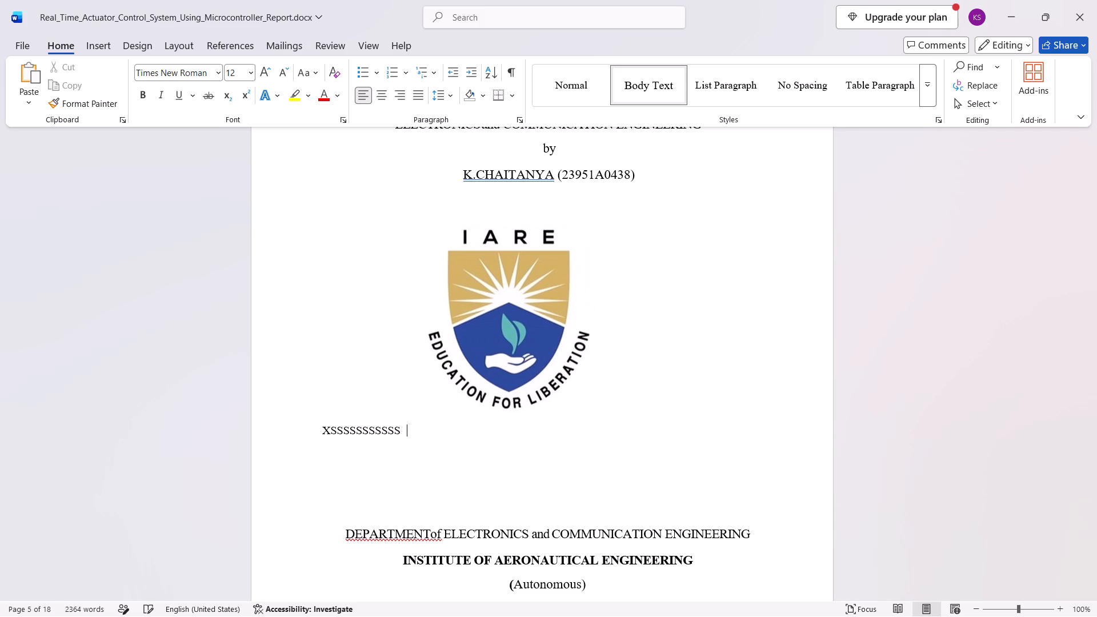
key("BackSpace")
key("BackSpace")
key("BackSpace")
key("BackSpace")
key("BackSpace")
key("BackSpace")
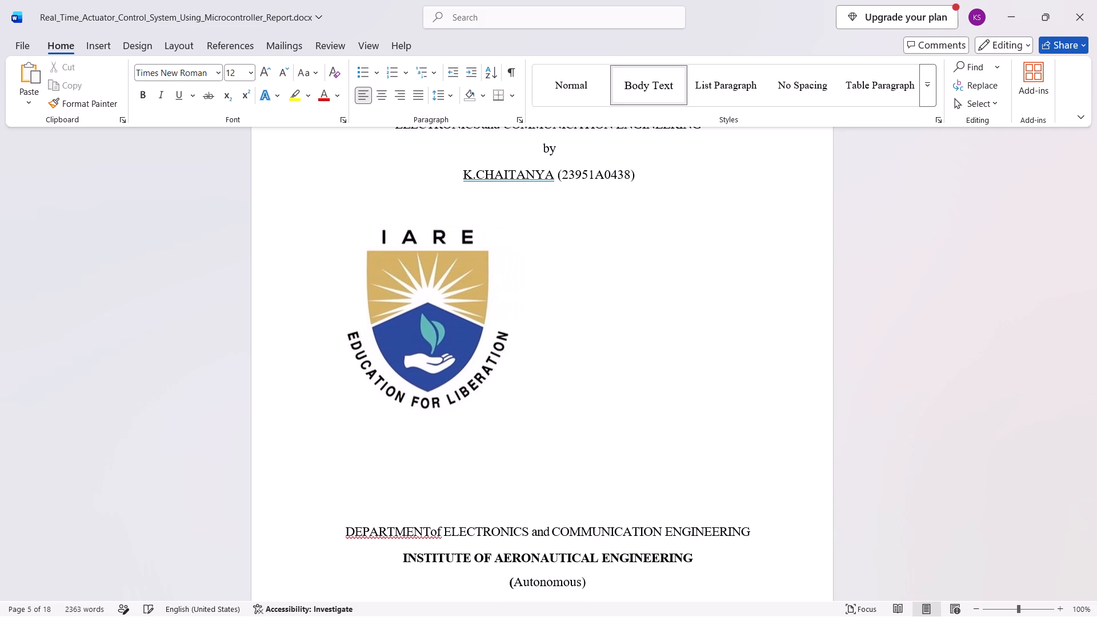
Insert spaces in front of the logo until it sits centred on the page beneath the student's name.
left_click(353, 237)
left_click(343, 250)
key("space")
key("space")
key("space")
key("space")
key("space")
key("space")
key("space")
key("space")
key("space")
key("space")
key("space")
key("space")
key("space")
key("space")
key("space")
key("space")
key("space")
key("space")
key("space")
key("space")
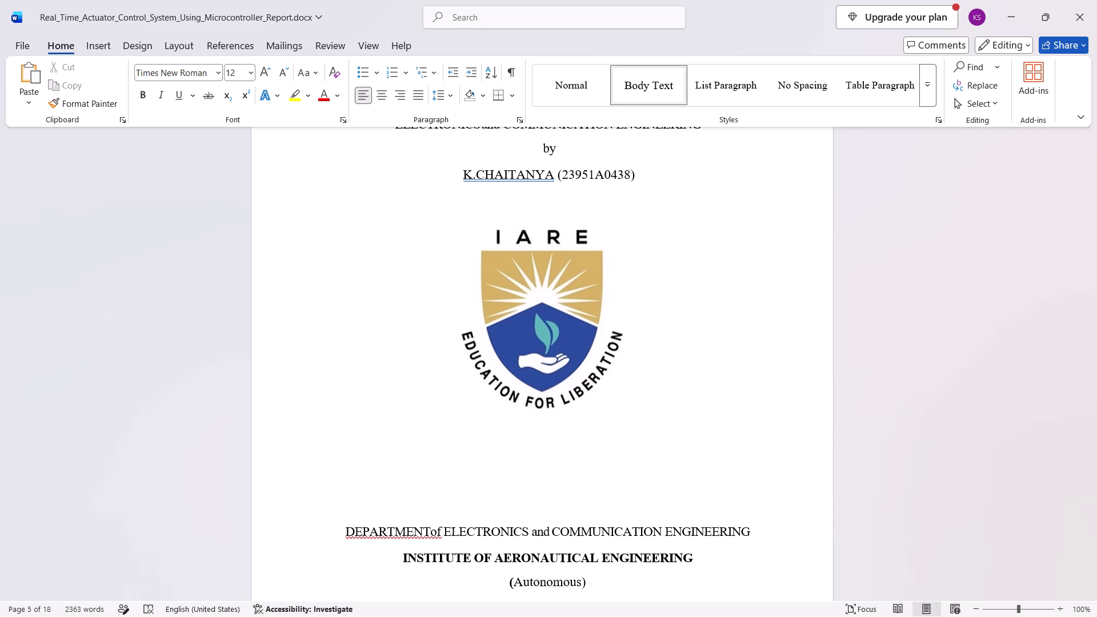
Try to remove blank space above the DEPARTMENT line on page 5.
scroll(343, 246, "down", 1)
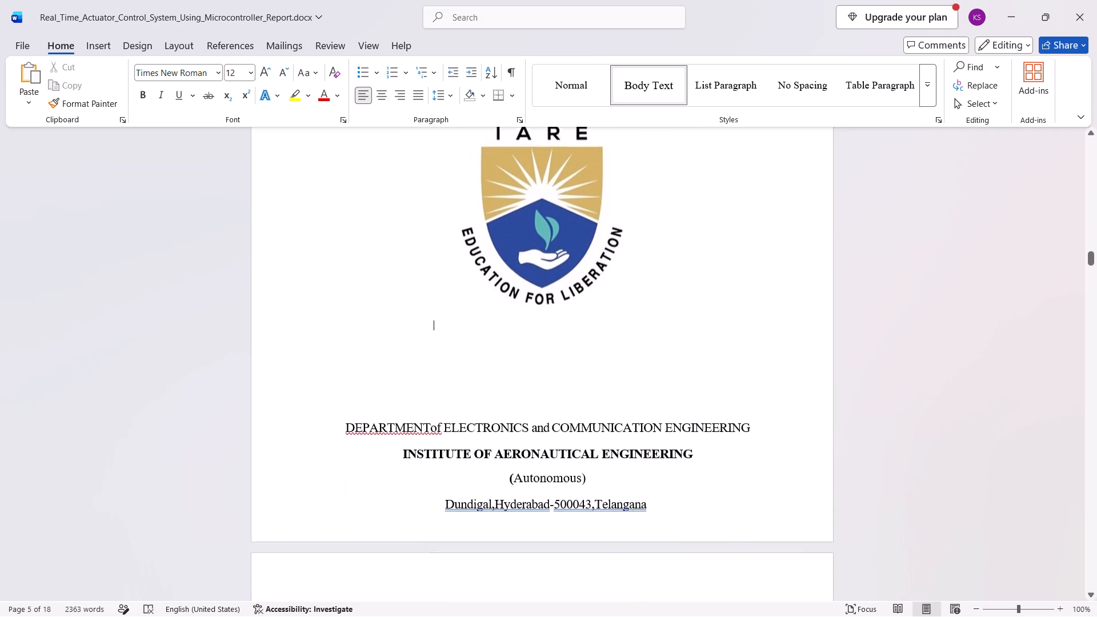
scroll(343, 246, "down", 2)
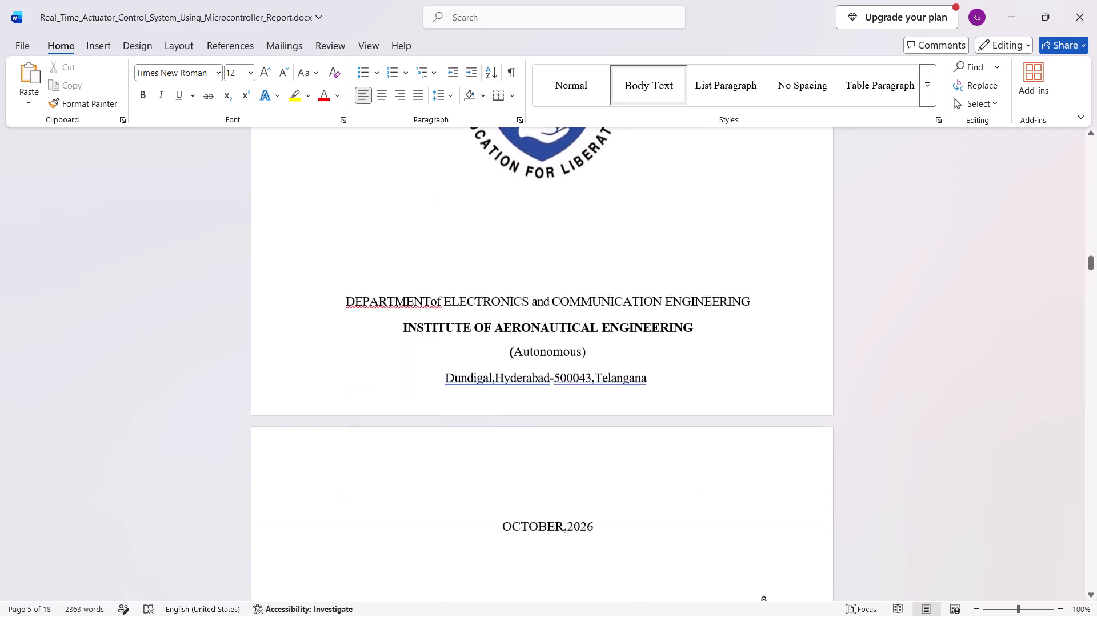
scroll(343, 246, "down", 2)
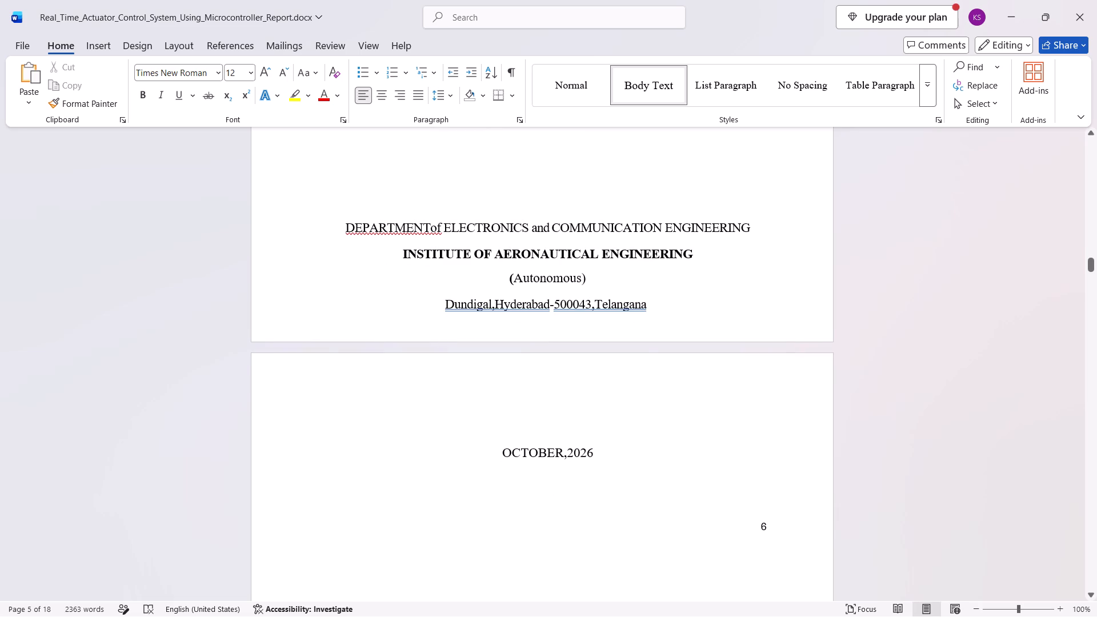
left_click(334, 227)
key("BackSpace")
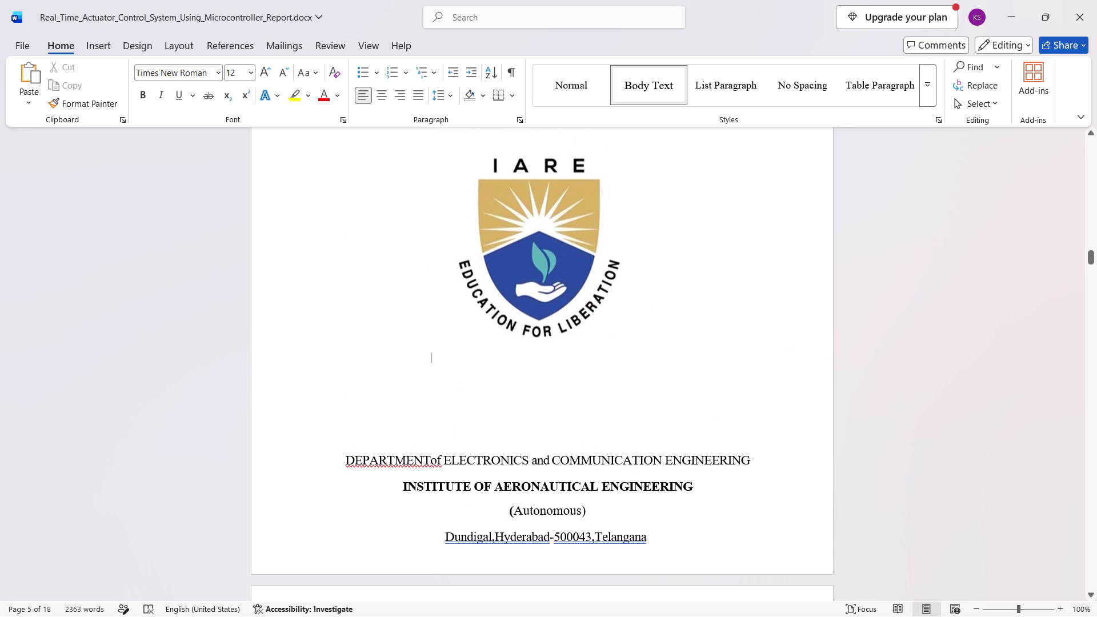
Shrink the logo proportionally to about three quarters of its size so the OCTOBER,2026 line fits on page 5.
scroll(334, 227, "down", 1)
scroll(334, 227, "up", 1)
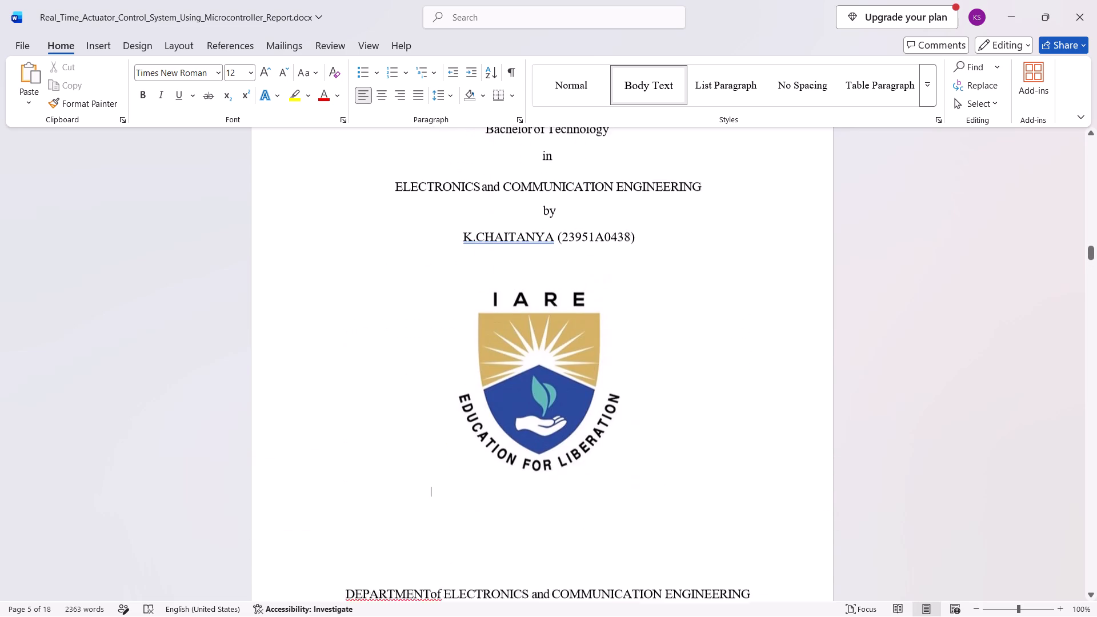
scroll(334, 227, "up", 1)
left_click(507, 363)
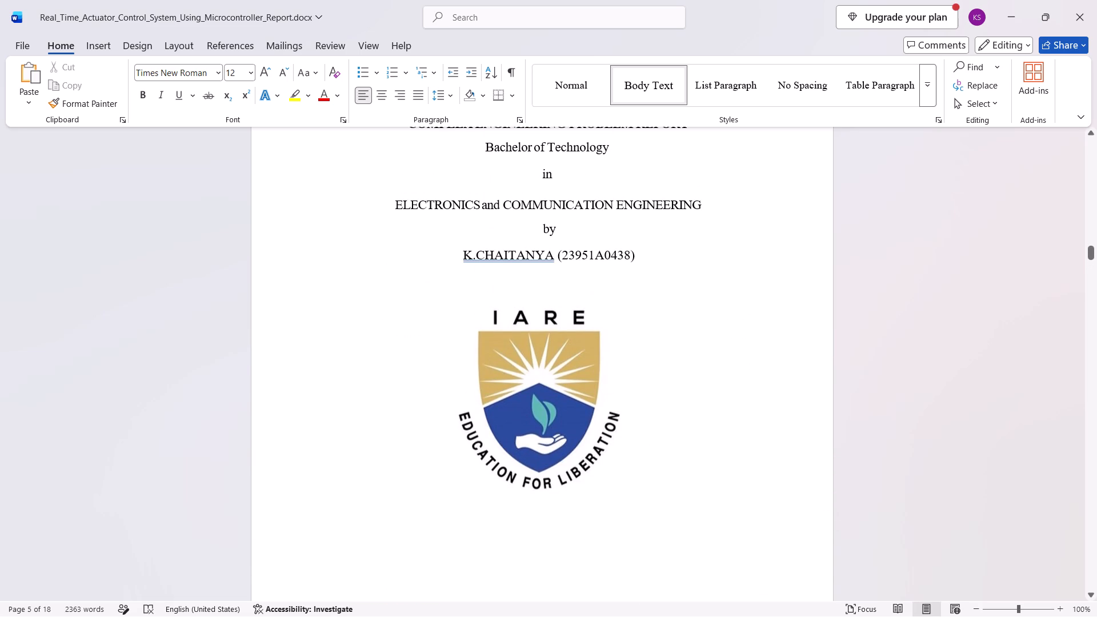
left_click(507, 363)
triple_click(507, 363)
left_click(507, 363)
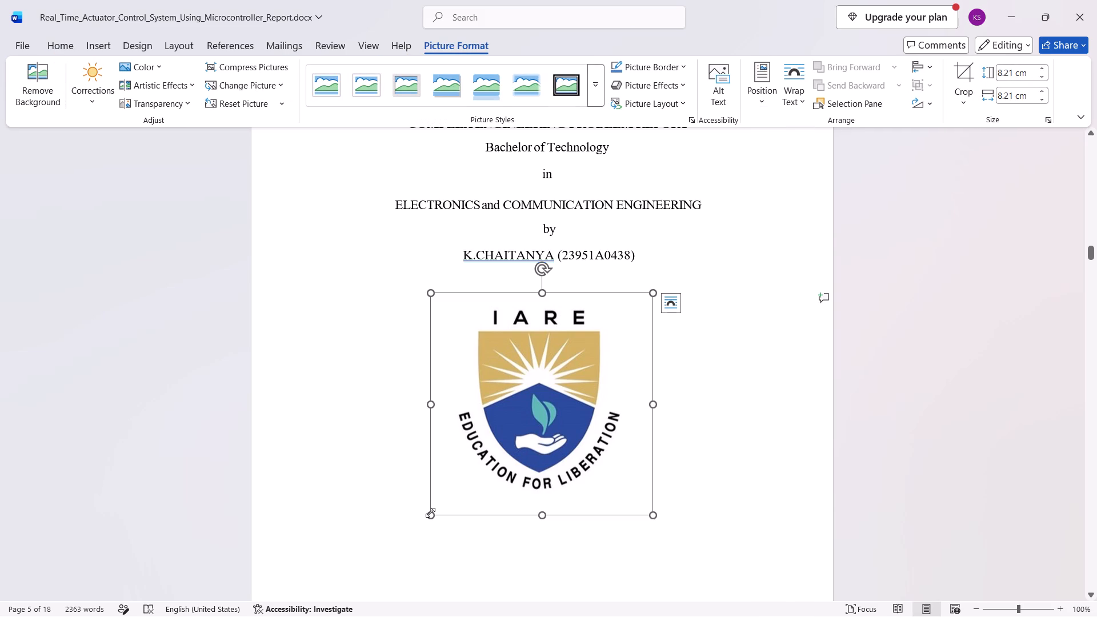
left_click_drag(430, 512, 466, 465)
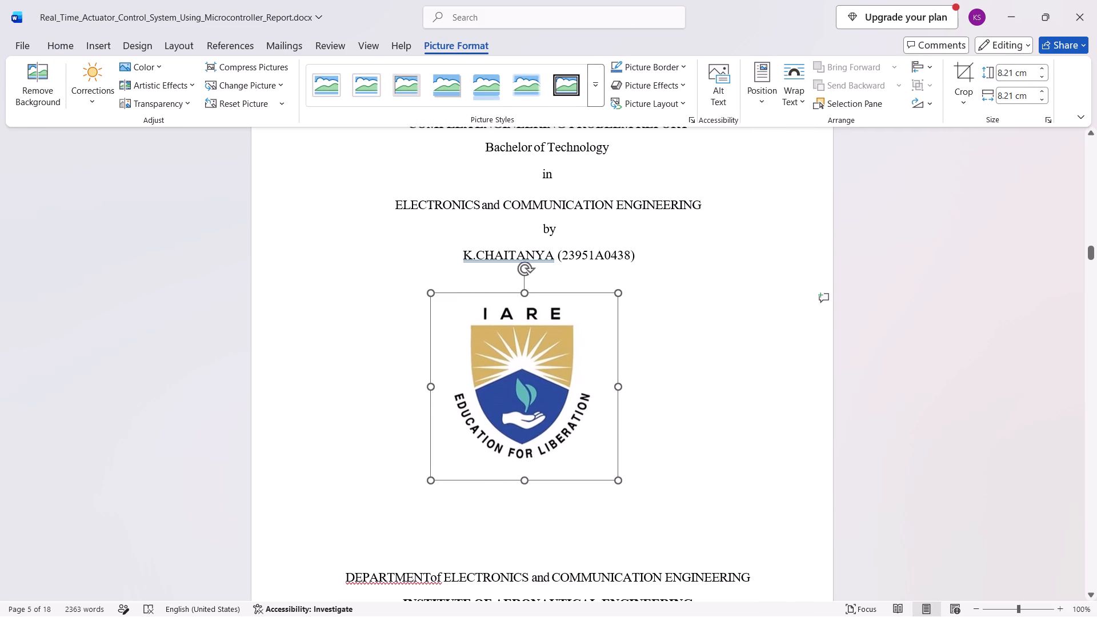
left_click_drag(466, 465, 491, 419)
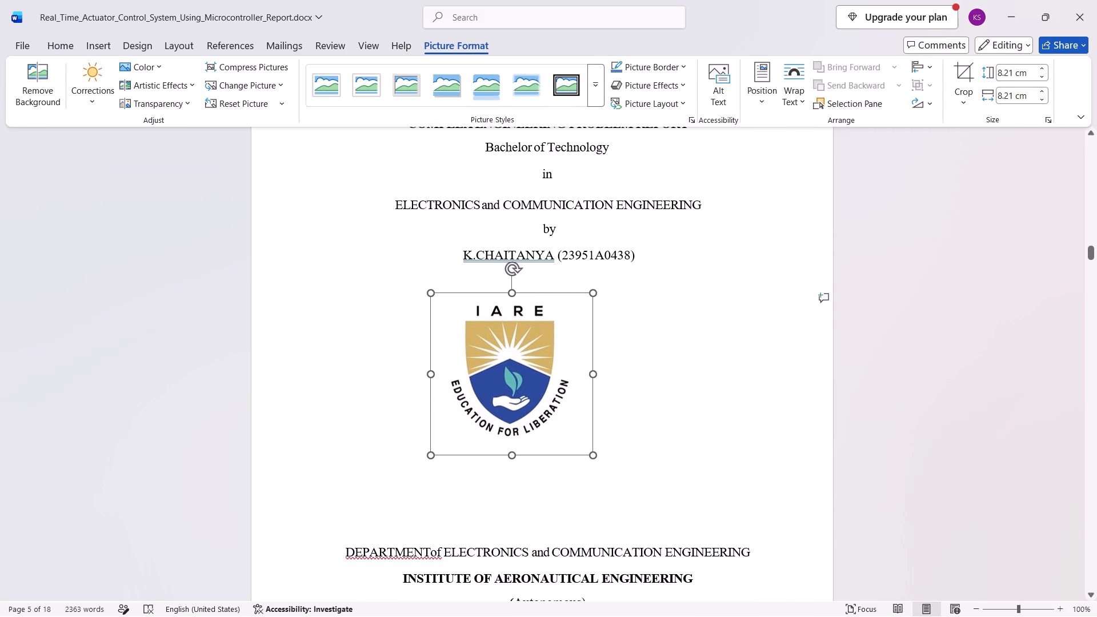
left_click_drag(491, 419, 491, 418)
left_click(443, 475)
scroll(443, 475, "down", 2)
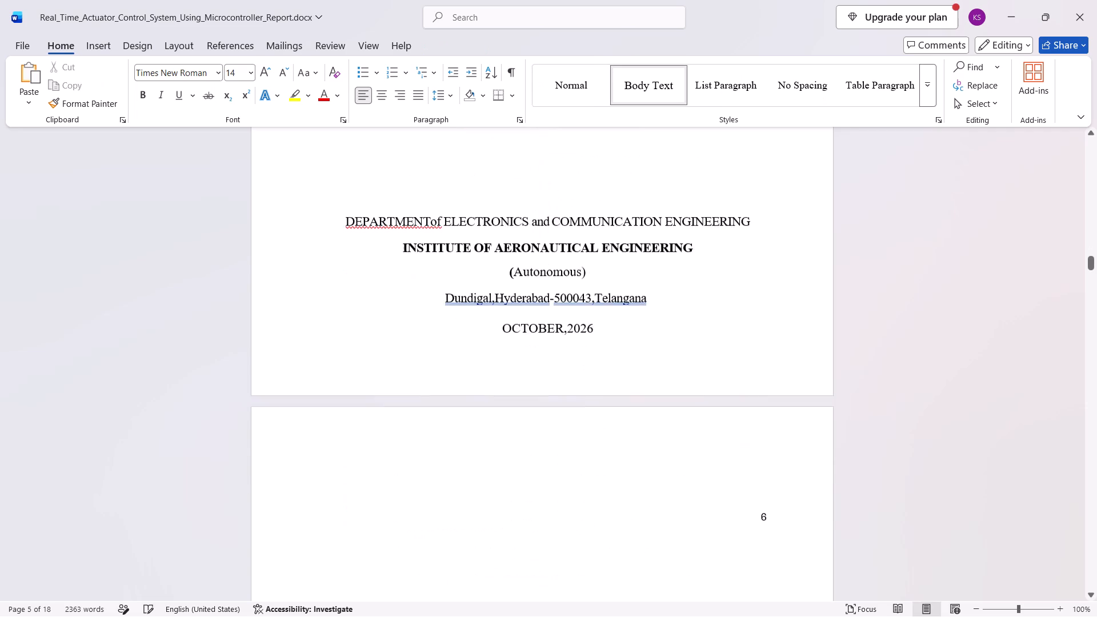
Insert more spaces in front of the smaller logo to re-centre it beneath the student's name.
scroll(443, 475, "up", 3)
left_click(424, 403)
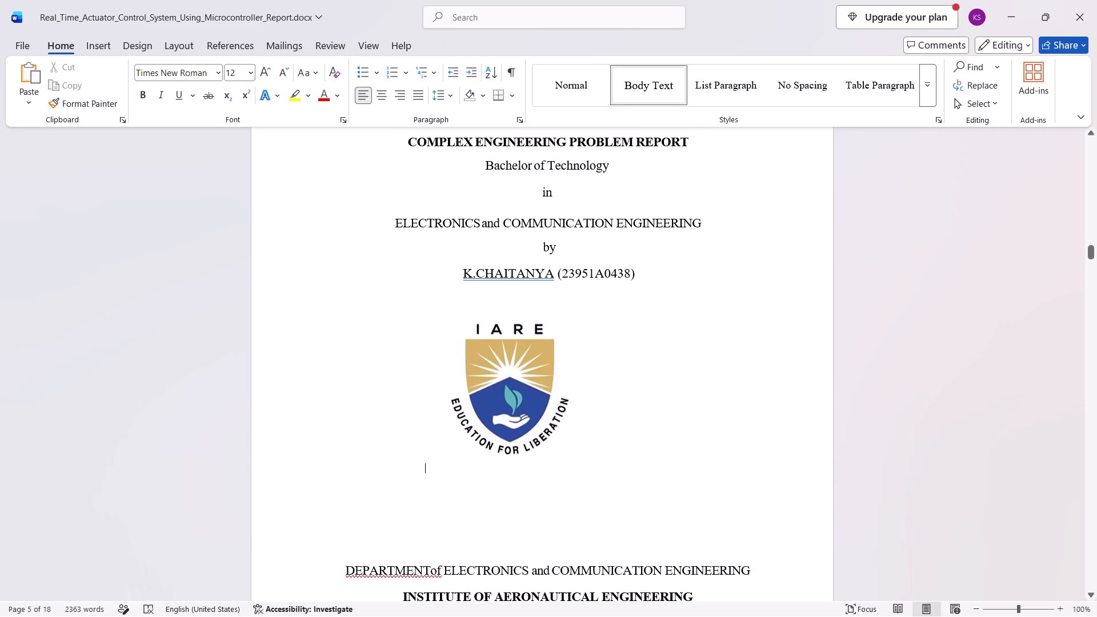
key("space")
key("space")
key("space")
key("space")
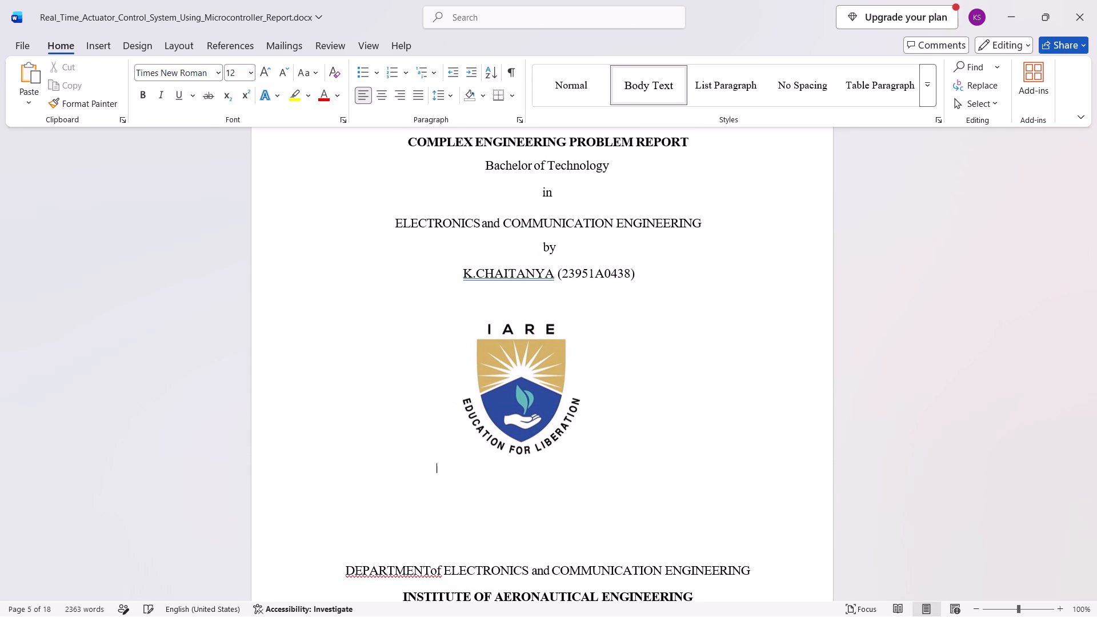
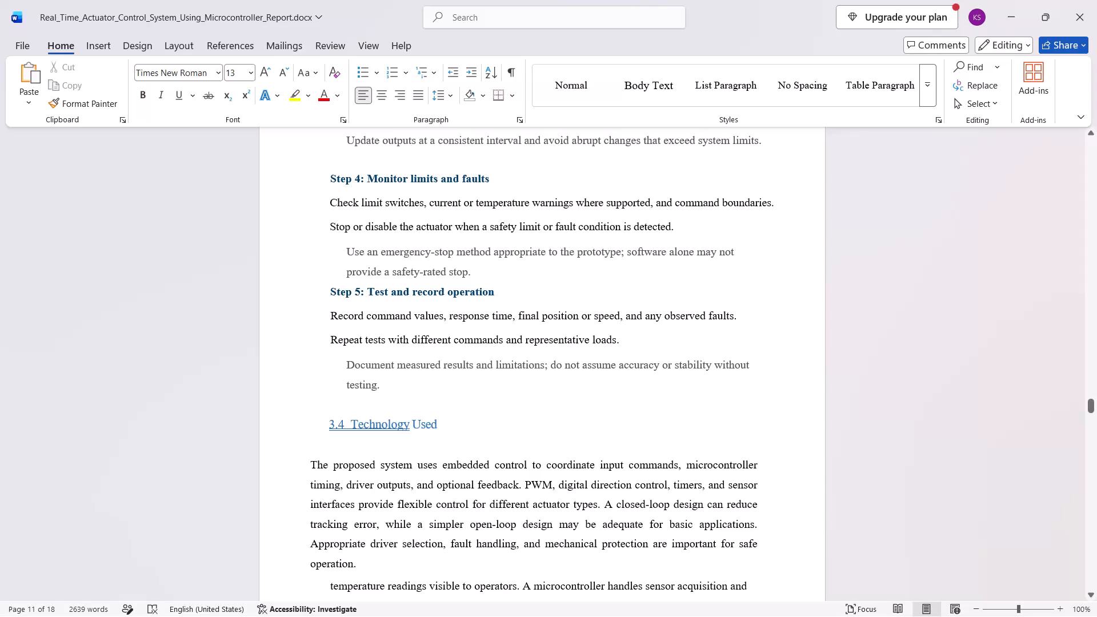
Indent the first line of the 3.4 Technology Used paragraph on page 11 with spaces so it aligns under the heading.
scroll(308, 468, "down", 3)
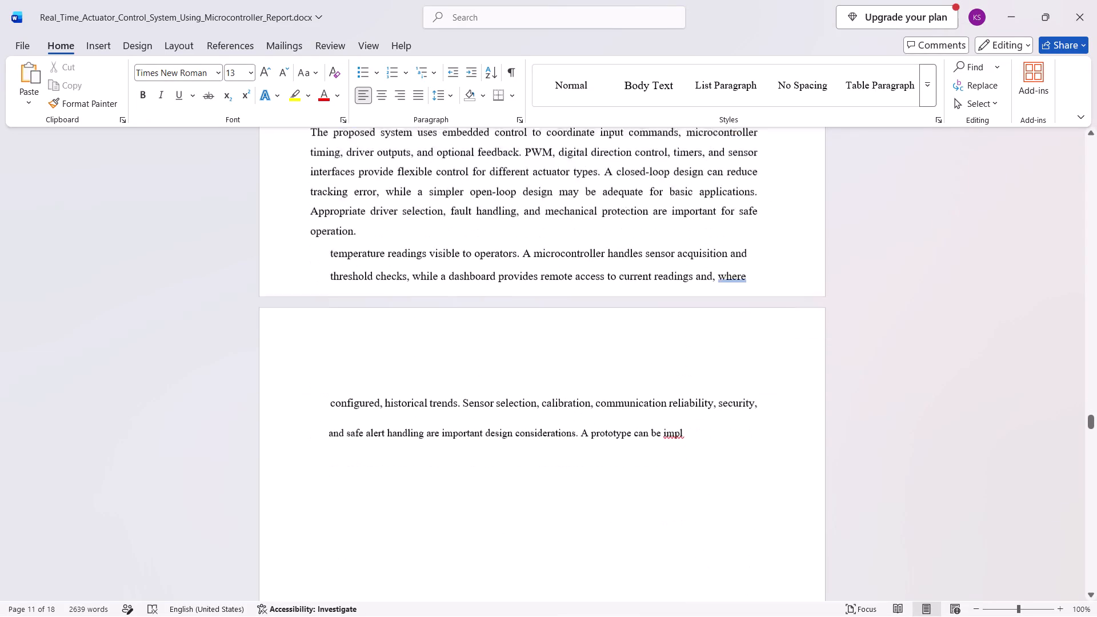
scroll(308, 468, "down", 1)
scroll(308, 468, "up", 4)
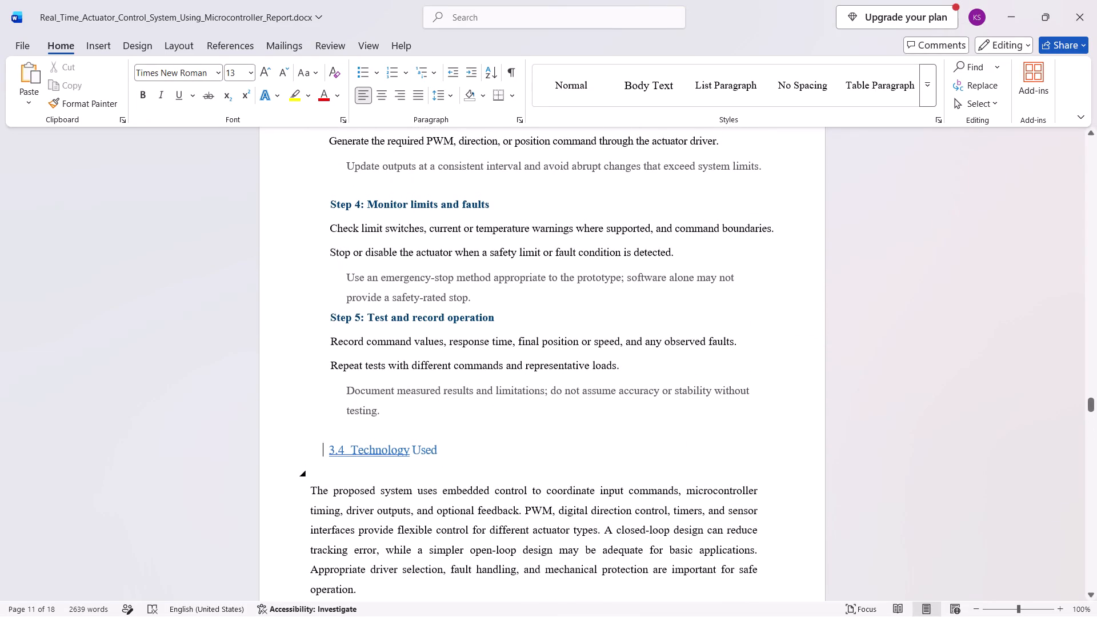
left_click(305, 486)
key("space")
key("space")
key("space")
key("space")
key("space")
key("space")
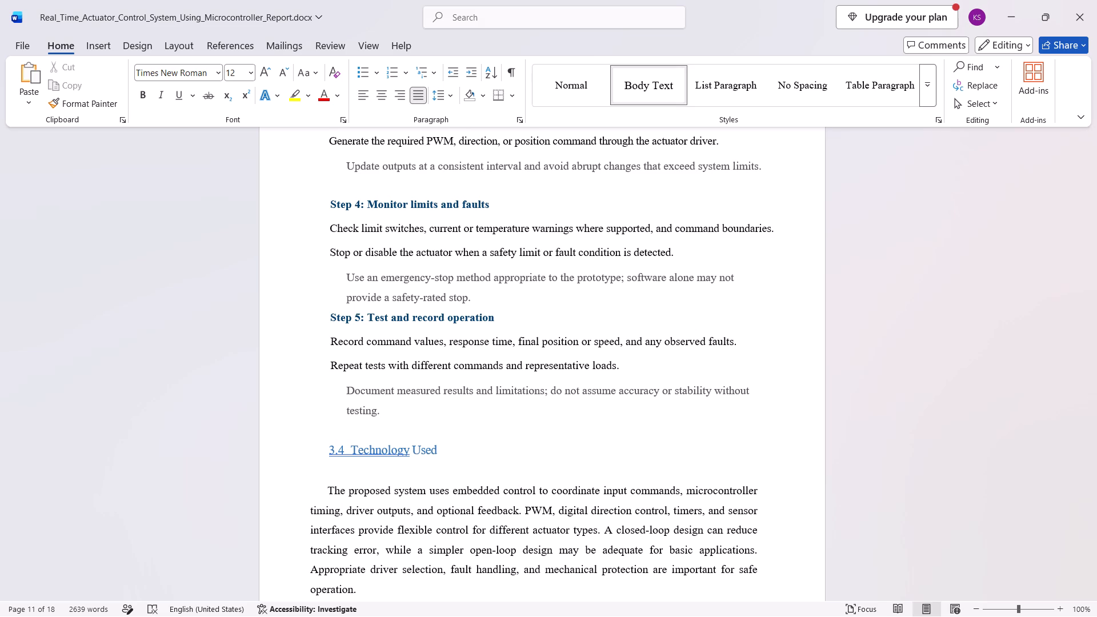
Break the 3.4 Technology Used paragraph before "timing, driver outputs" and indent that line with spaces to match the first line.
scroll(305, 486, "down", 1)
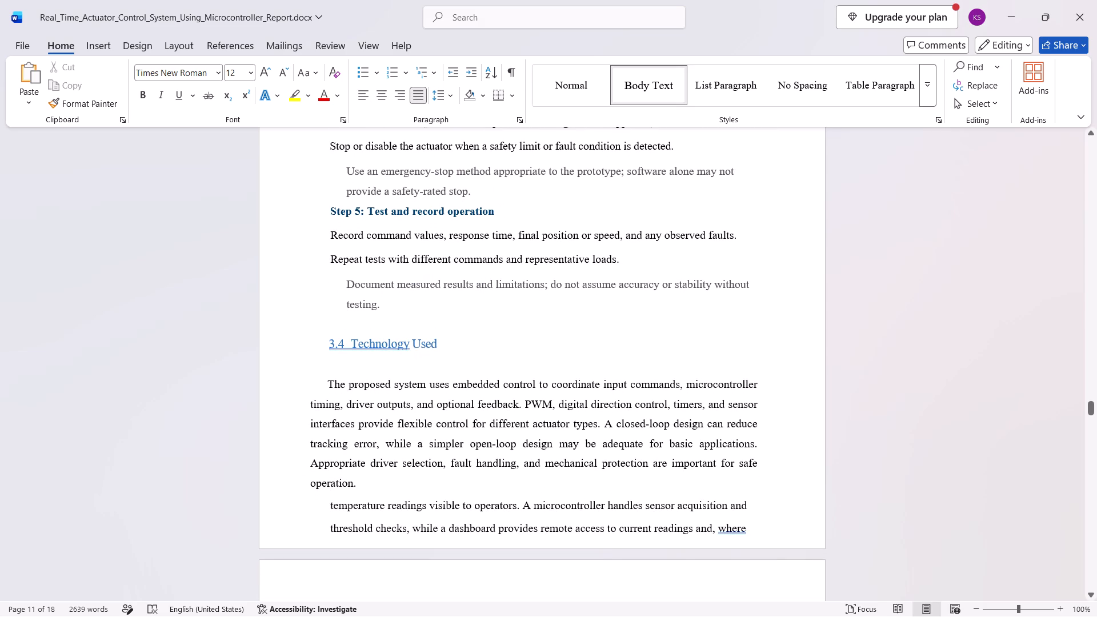
left_click(309, 409)
key("space")
left_click(769, 382)
key("Return")
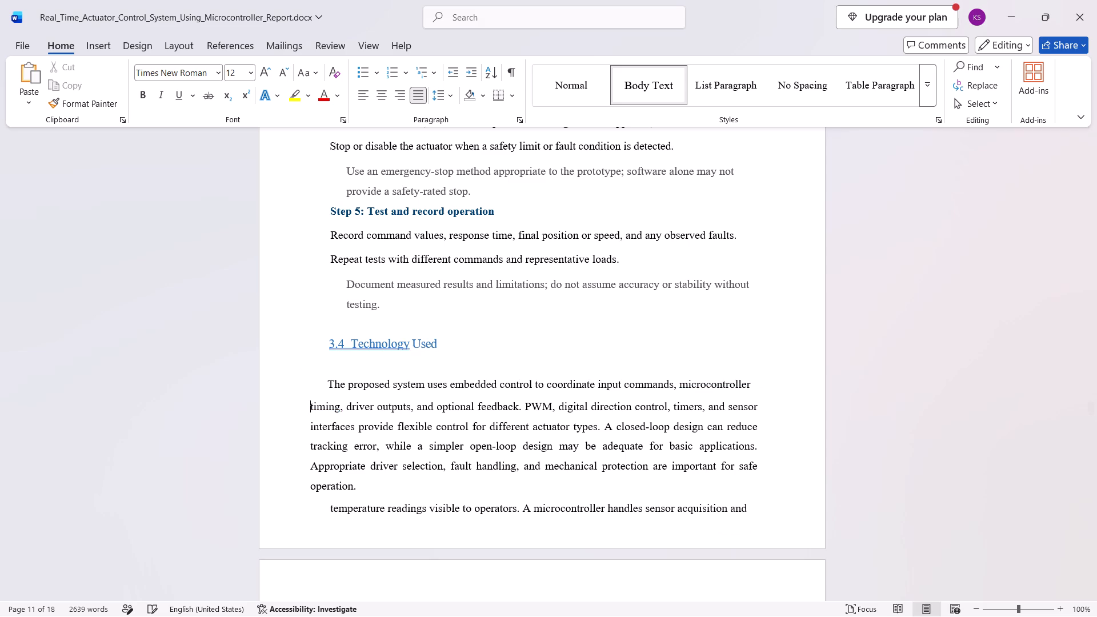
key("space")
key("space")
key("space")
key("space")
key("space")
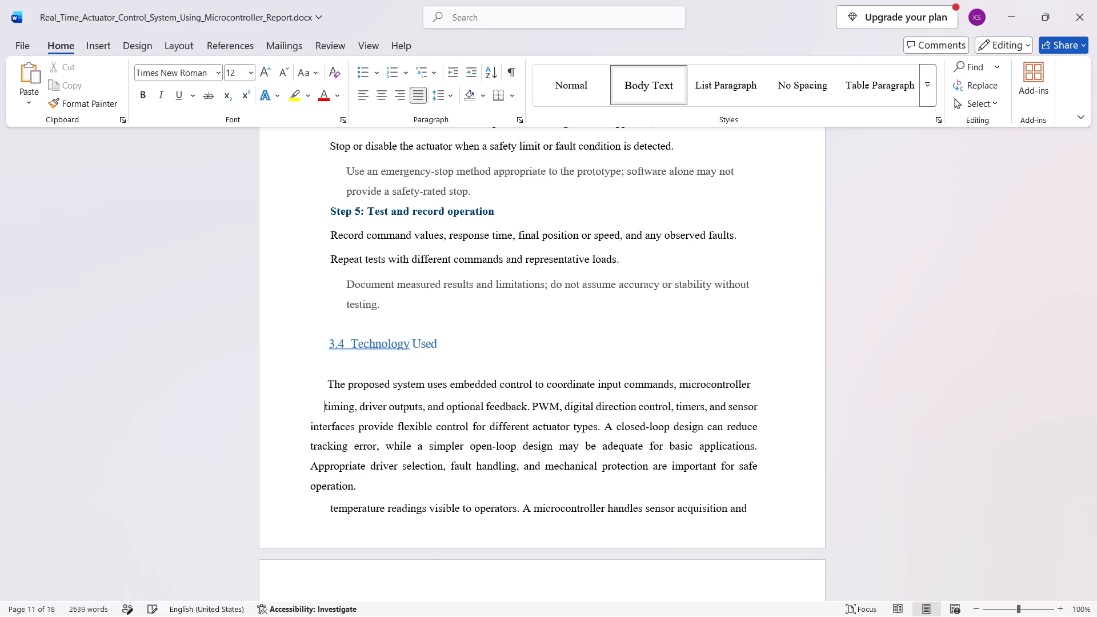
key("space")
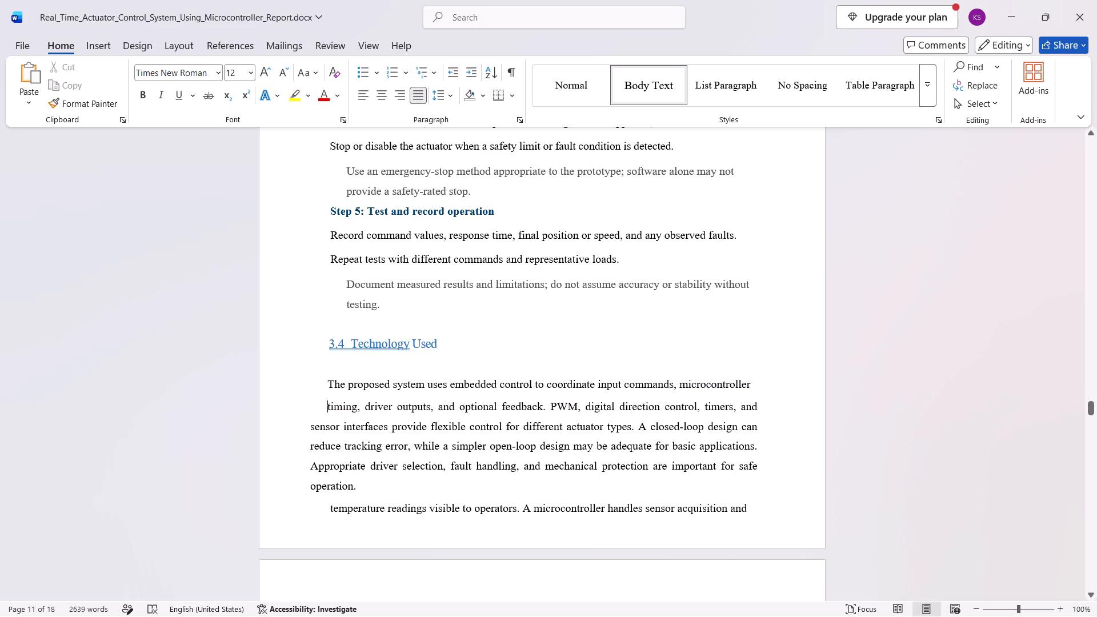
Break the paragraph before "sensor interfaces" and indent the new line with spaces to match the lines above.
left_click(770, 409)
key("Return")
key("space")
key("space")
key("space")
key("space")
key("space")
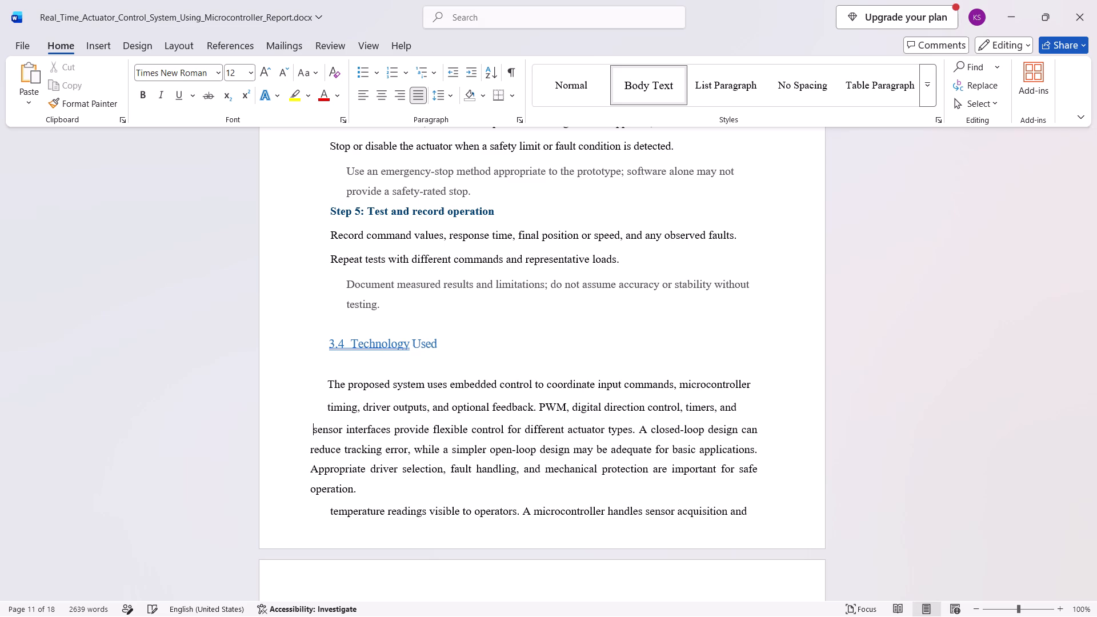
key("space")
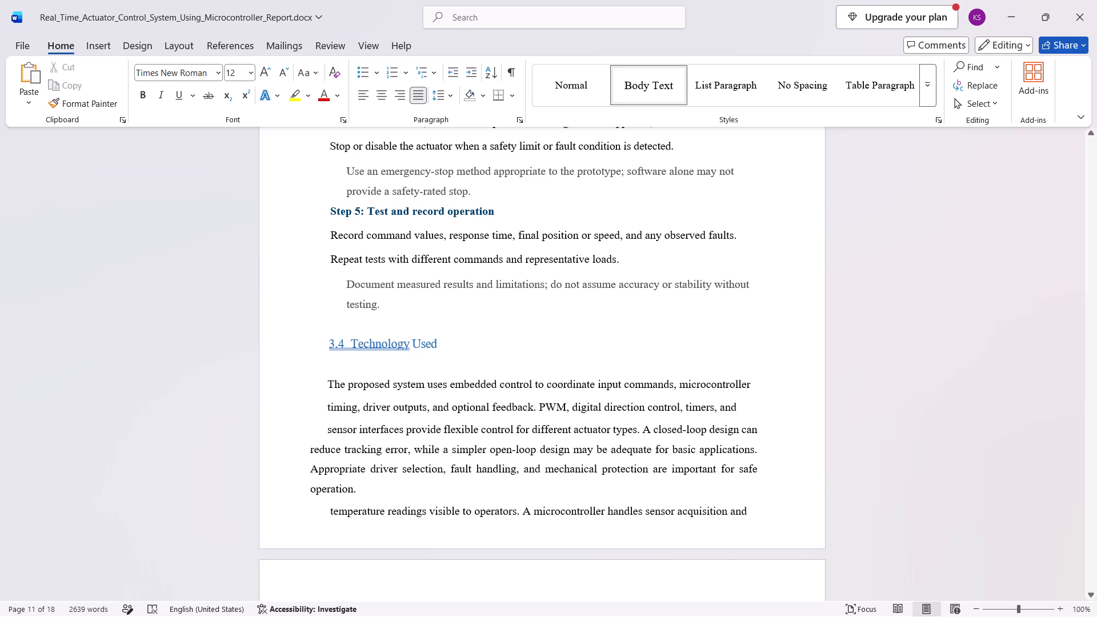
Break the paragraph before "reduce tracking error" and adjust its leading spaces until the line aligns with those above.
left_click(775, 432)
key("Return")
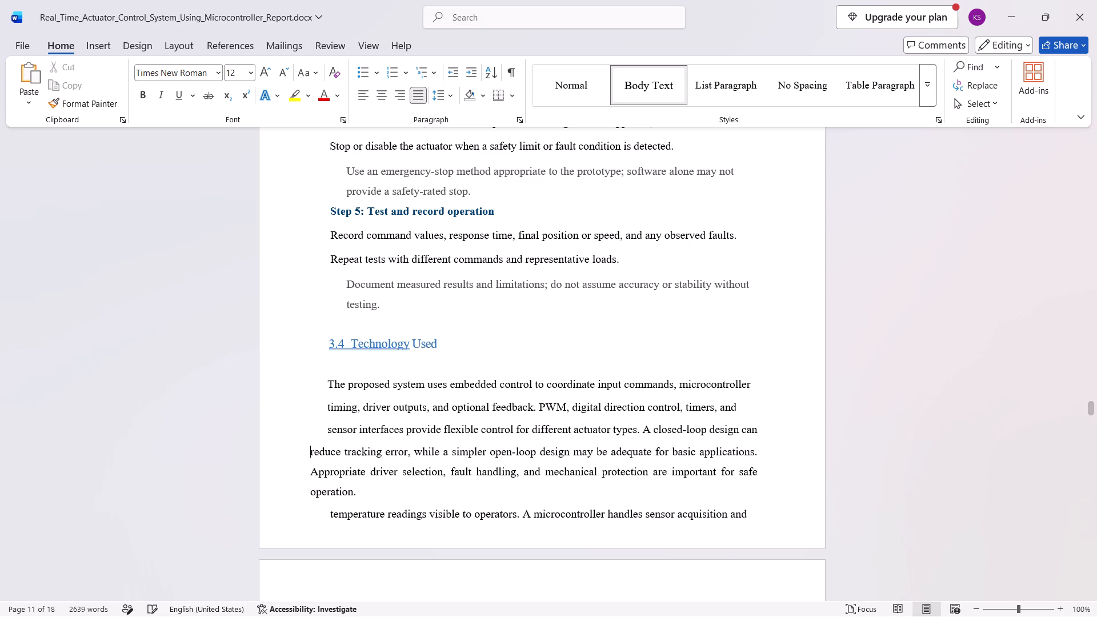
key("space")
key("space")
key("space")
key("space")
key("space")
key("space")
key("space")
key("space")
key("BackSpace")
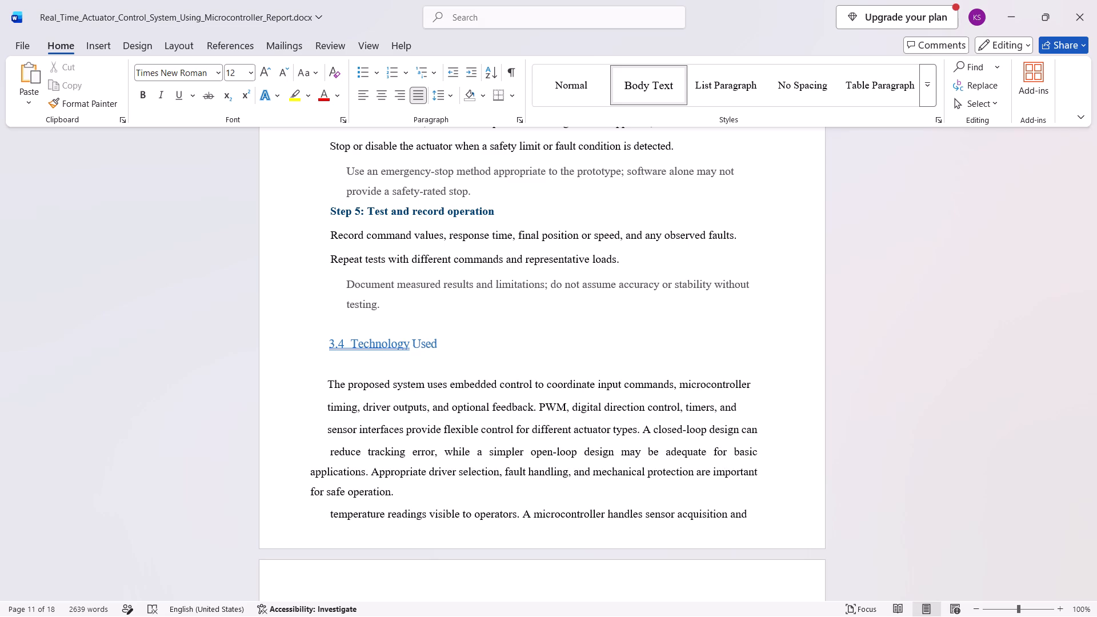
key("BackSpace")
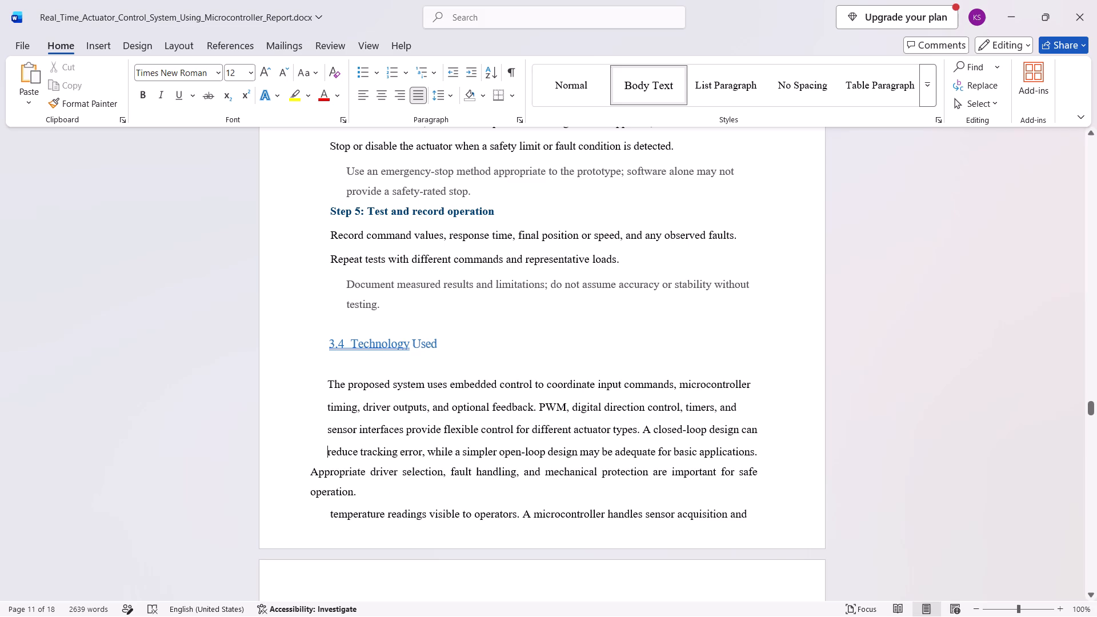
Break the paragraph before "Appropriate driver selection" and indent the new line with five spaces.
left_click(775, 454)
key("Return")
key("space")
key("space")
key("space")
key("space")
key("space")
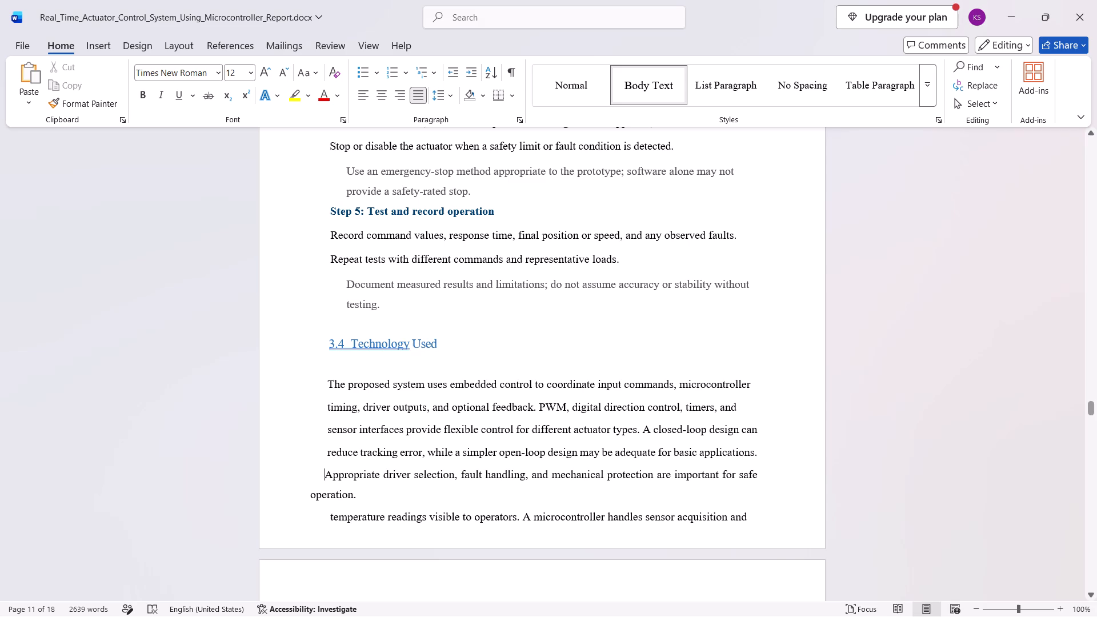
Put the last word "operation." on its own line and indent it with five spaces.
left_click(767, 472)
key("Return")
key("space")
key("space")
key("space")
key("space")
key("space")
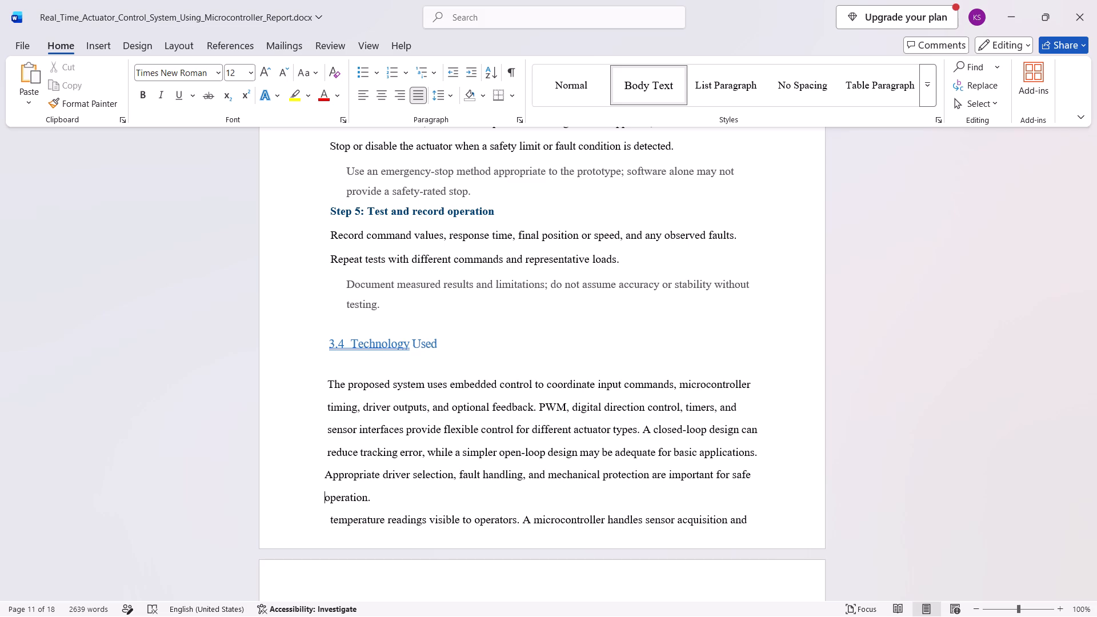
Complete the cut-off word "impl" at the end of the page 12 text as "implemented" followed by a period.
scroll(767, 472, "down", 2)
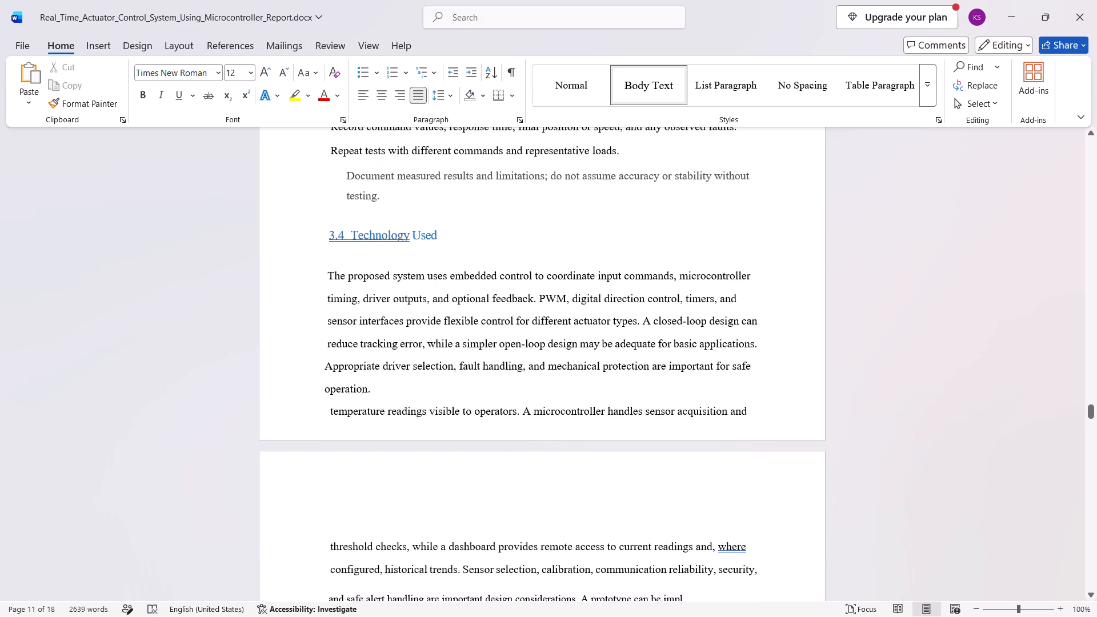
scroll(767, 472, "down", 1)
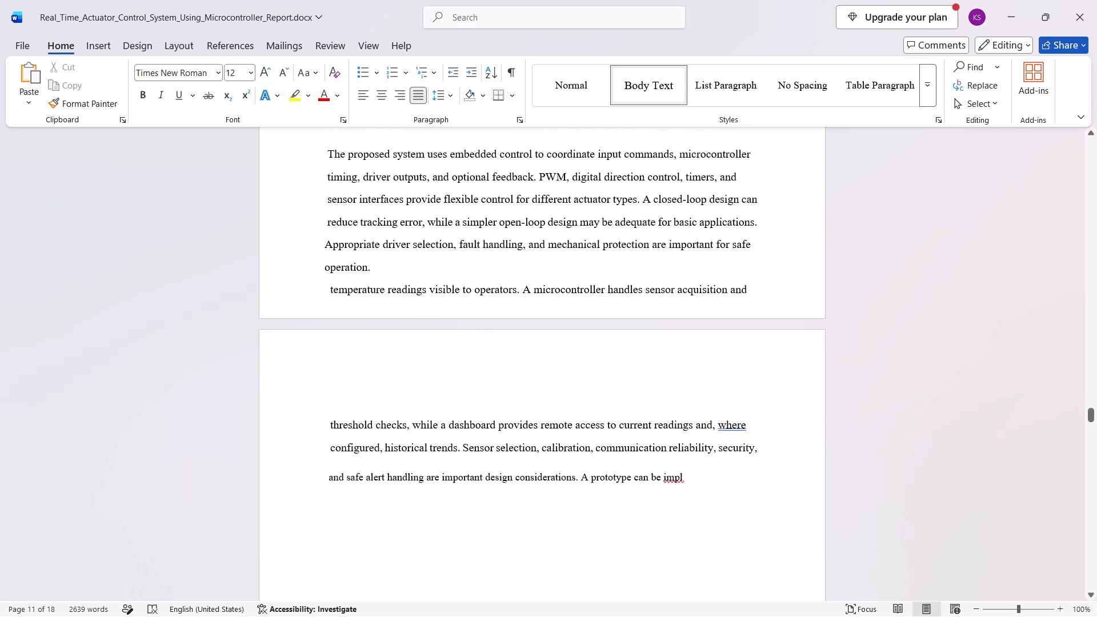
scroll(767, 472, "down", 1)
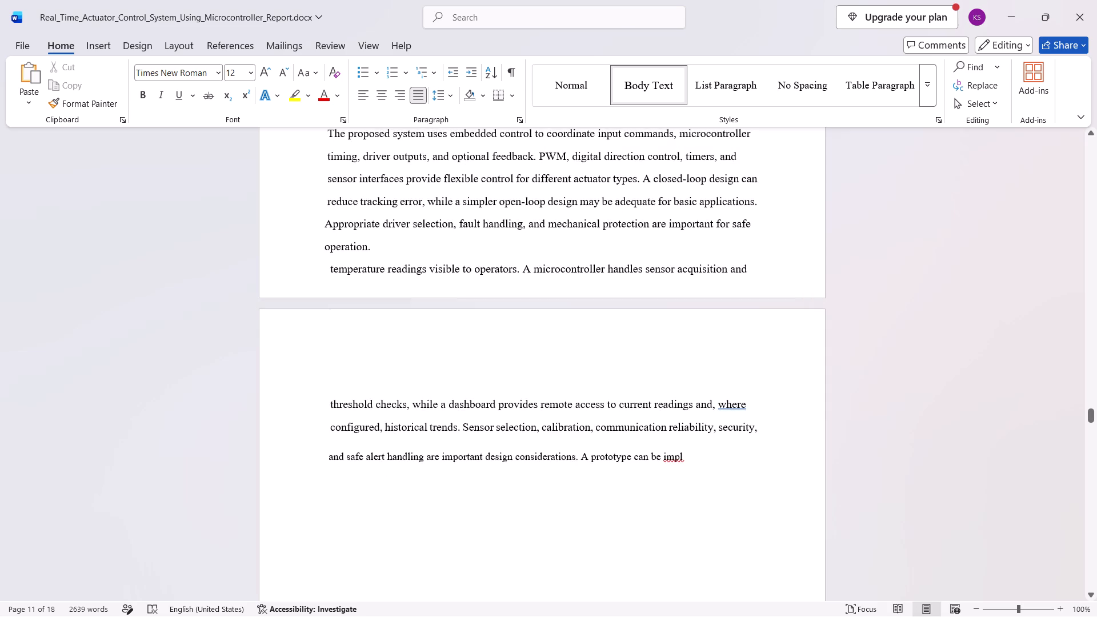
scroll(767, 472, "down", 1)
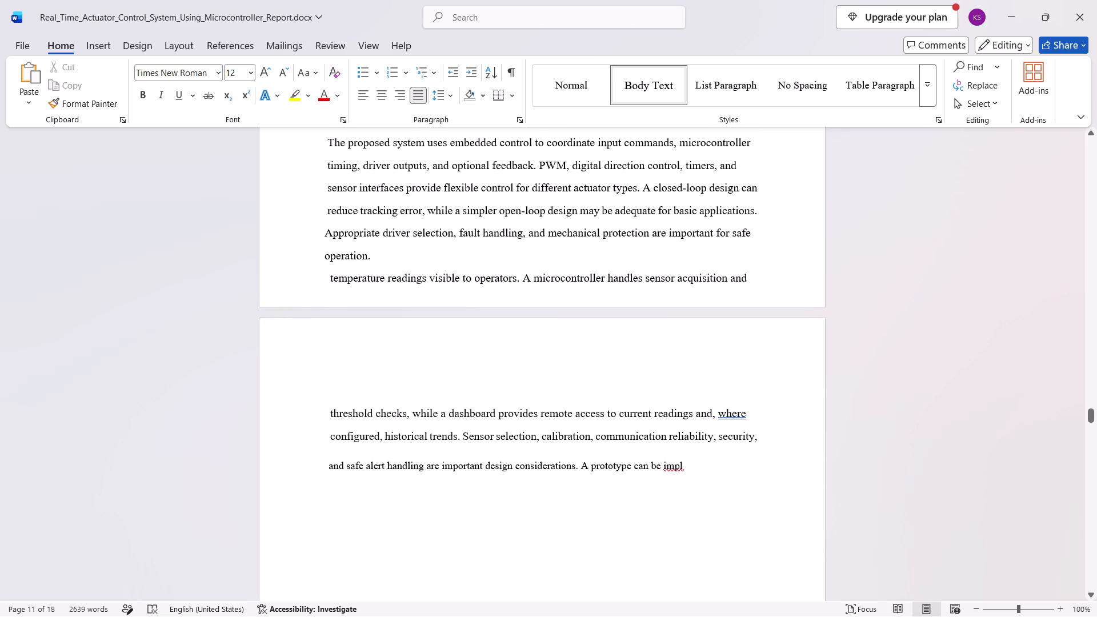
scroll(486, 308, "down", 1)
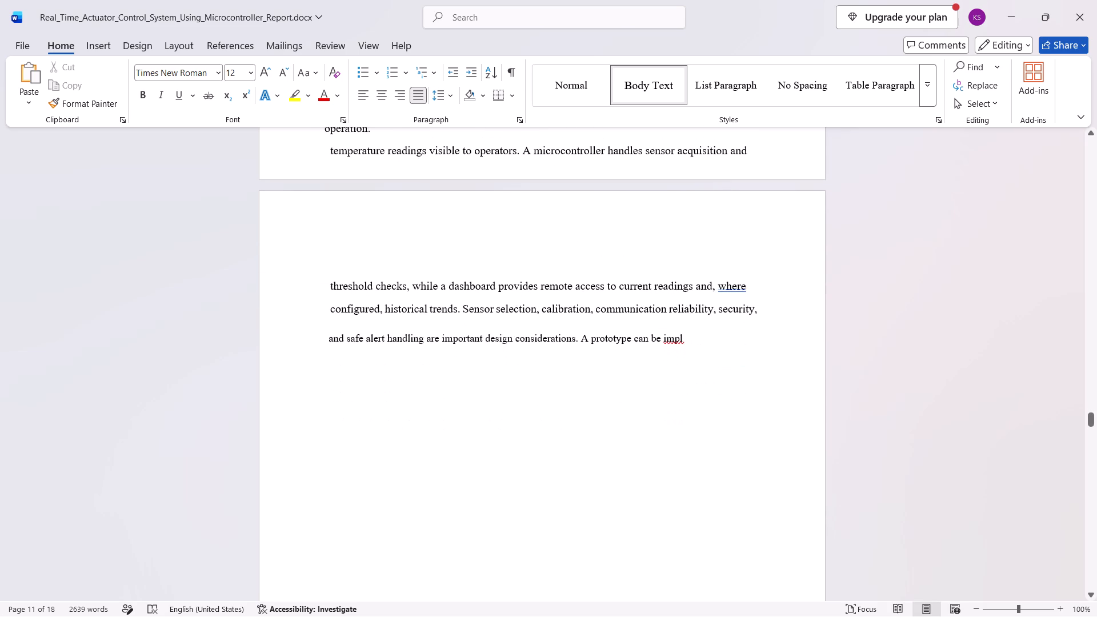
scroll(486, 308, "down", 1)
scroll(486, 308, "up", 2)
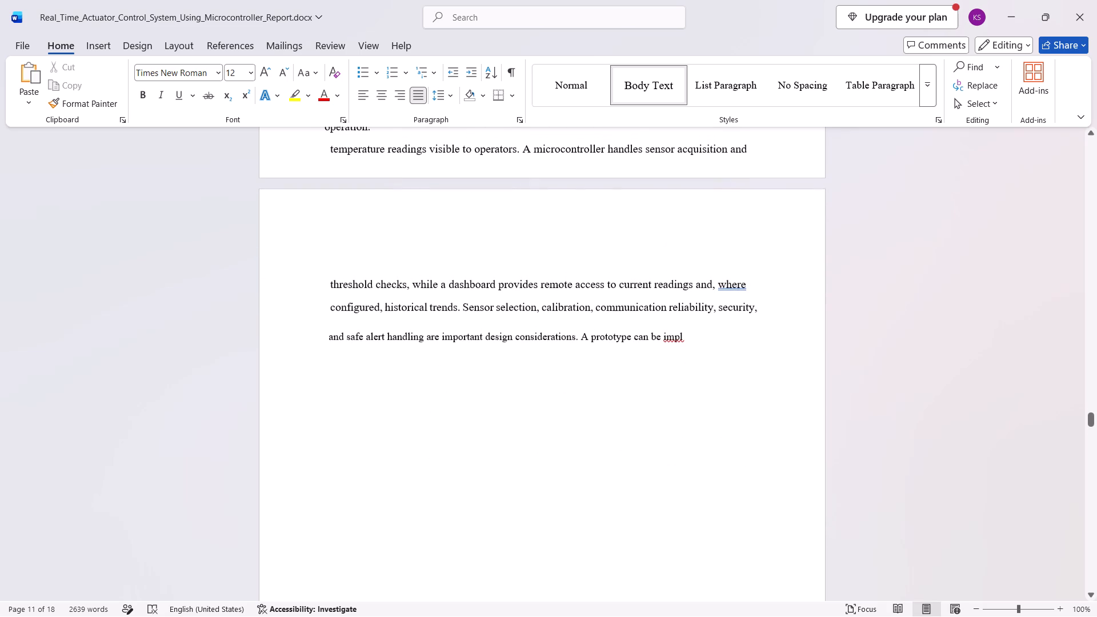
left_click(683, 337)
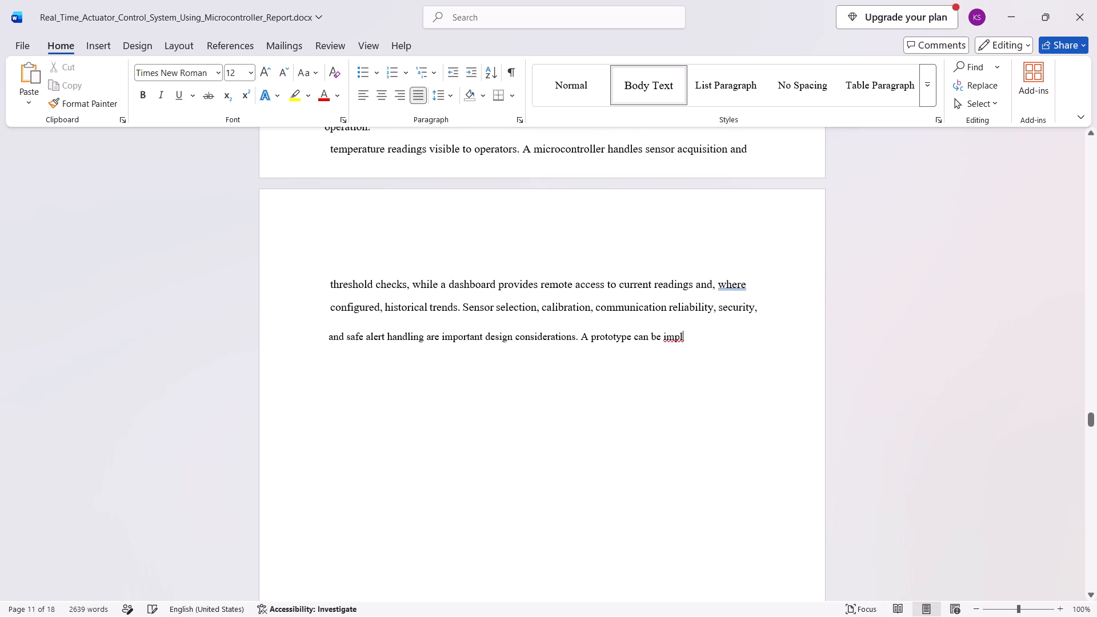
type("emented")
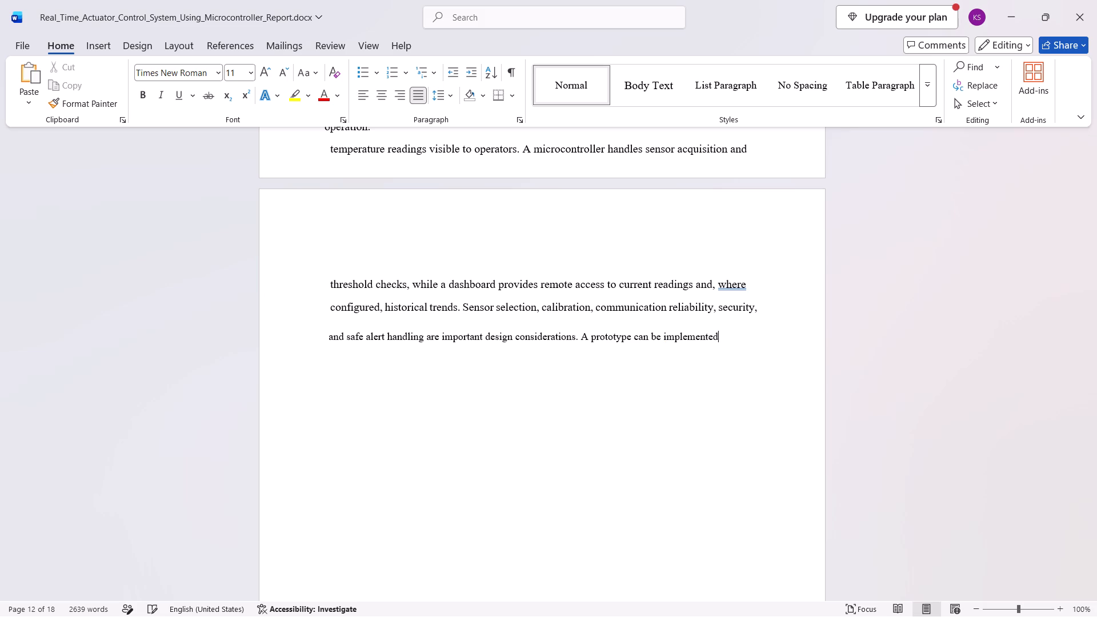
key("period")
Copy the line "using an ESP32 or similar controller and an appropriate temperature sensor." from page 14 and paste it after "implemented" on page 12, replacing the period.
scroll(683, 337, "down", 1)
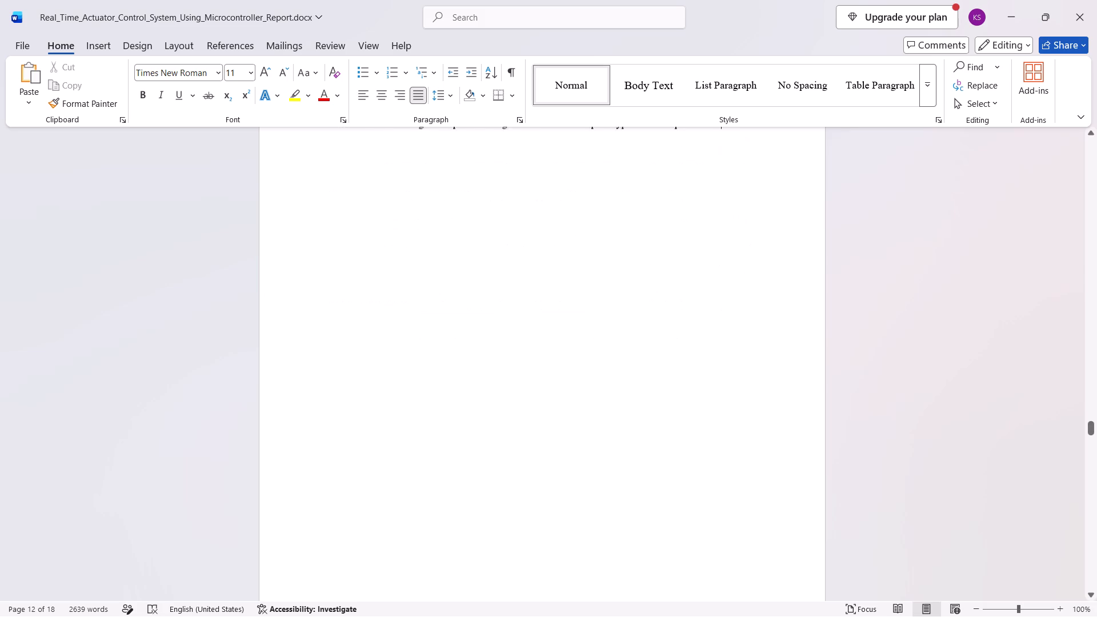
scroll(683, 337, "down", 3)
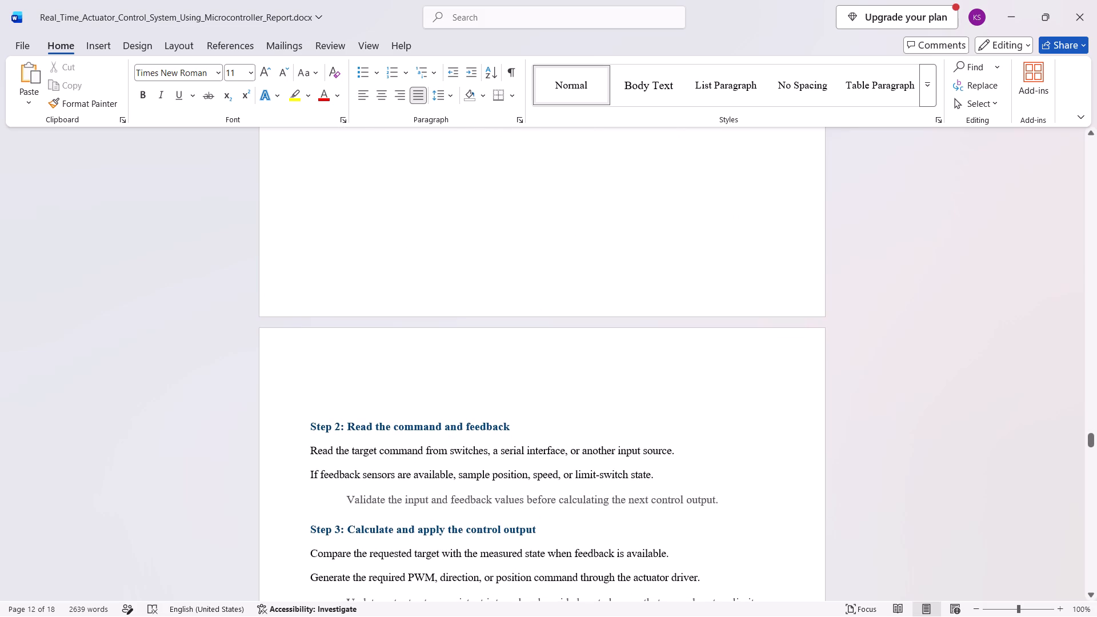
scroll(683, 337, "down", 2)
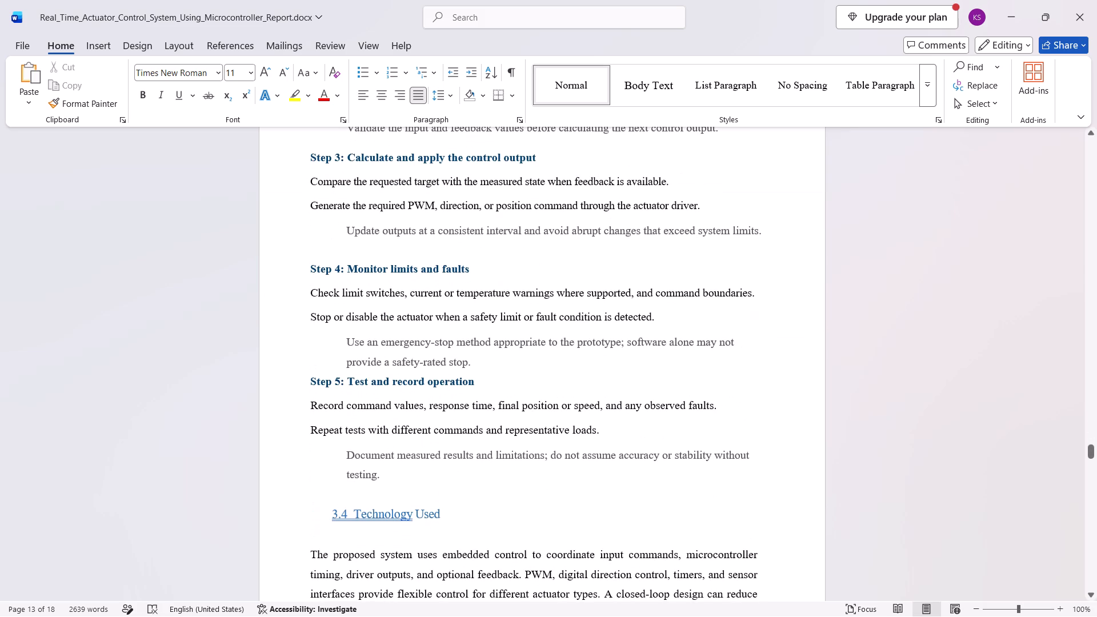
scroll(683, 337, "down", 3)
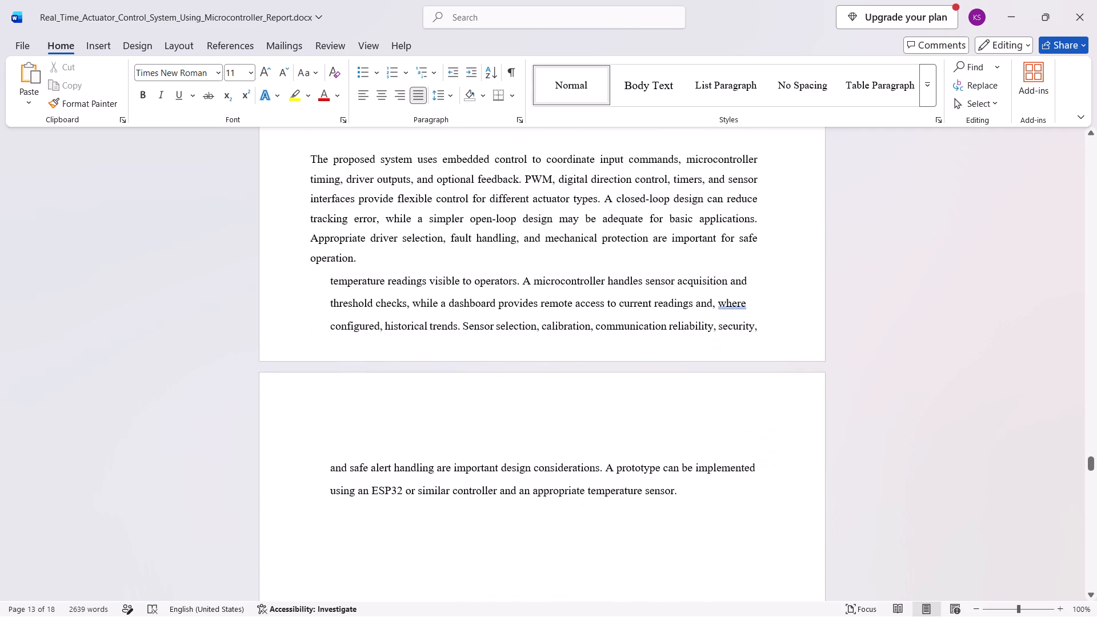
triple_click(684, 484)
key("ctrl+c")
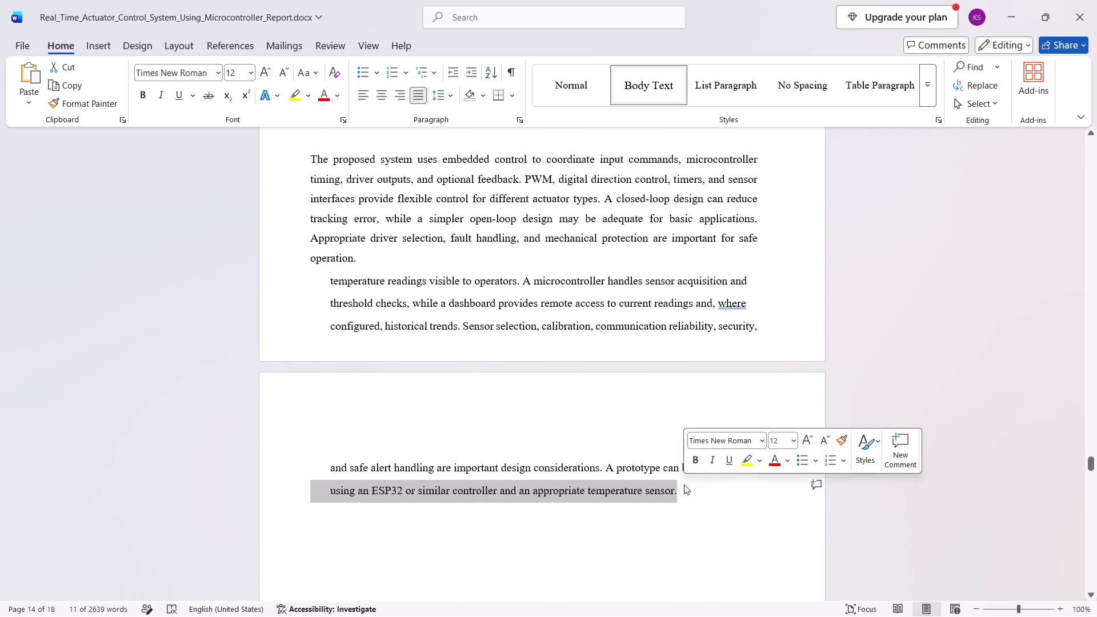
scroll(684, 484, "up", 10)
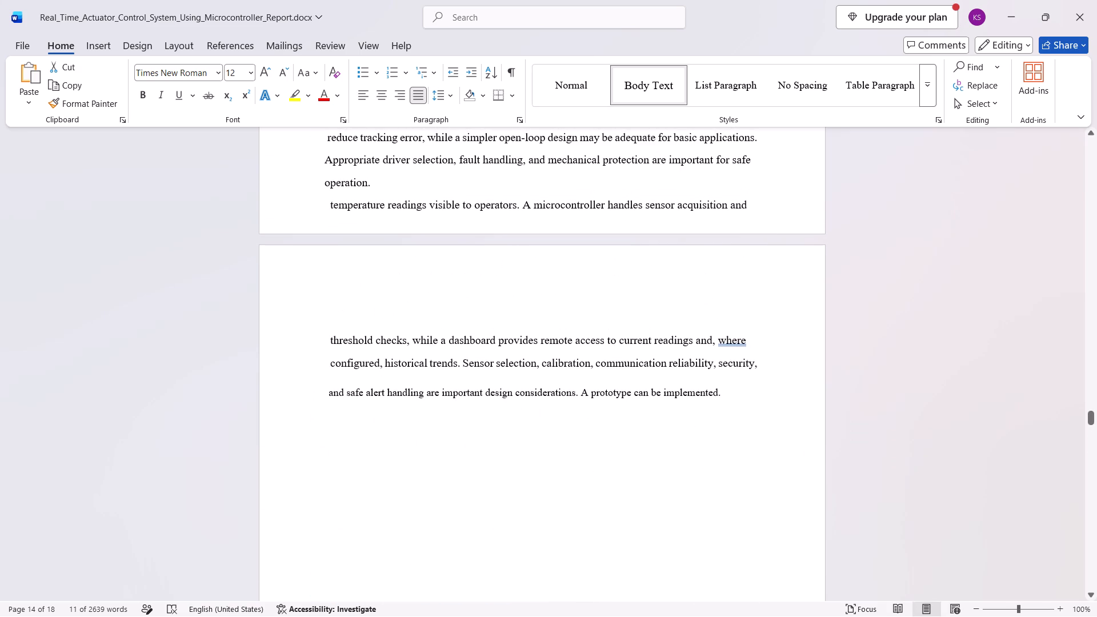
left_click(730, 395)
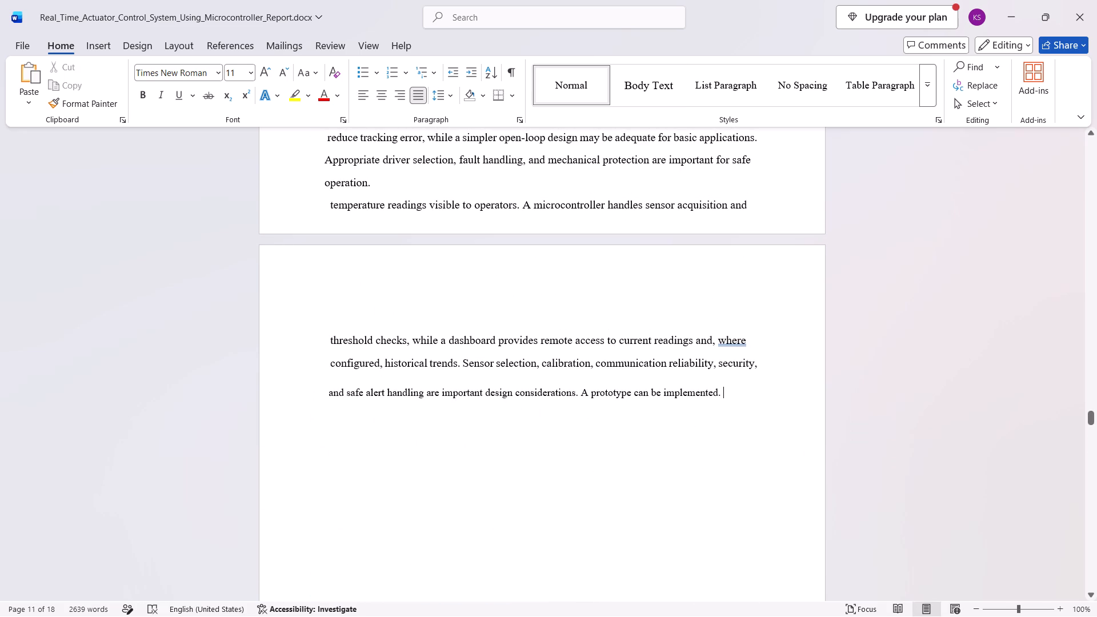
key("BackSpace")
key("BackSpace")
key("space")
key("ctrl+v")
scroll(730, 395, "up", 4)
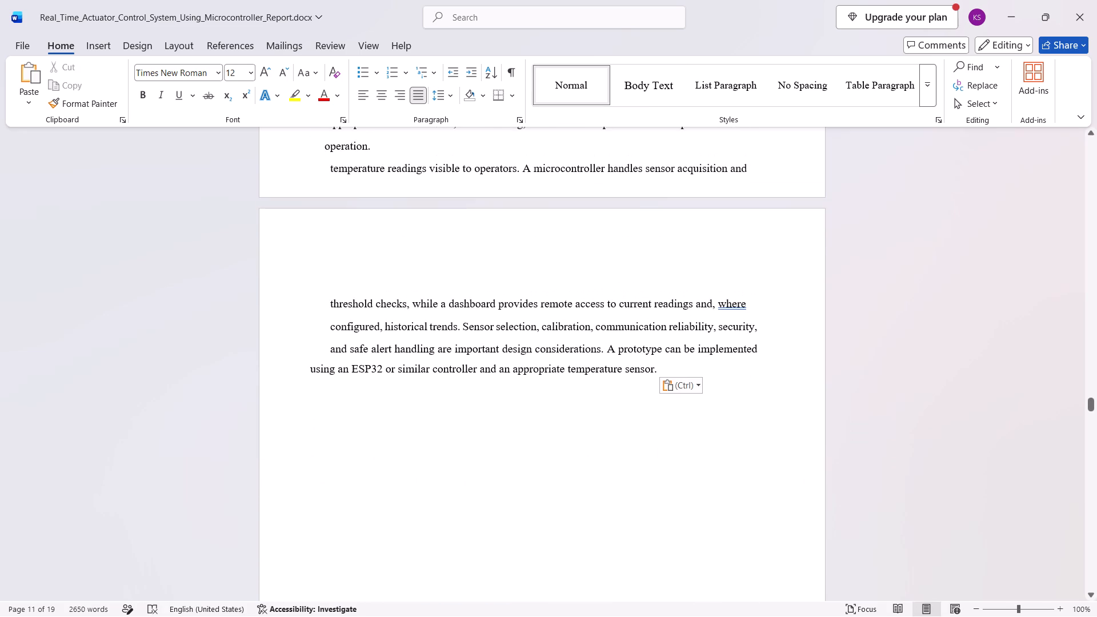
Break the page 12 text after "implemented" and indent the line "using an ESP32 or similar controller…" with two spaces.
left_click(767, 344)
key("Return")
key("space")
key("space")
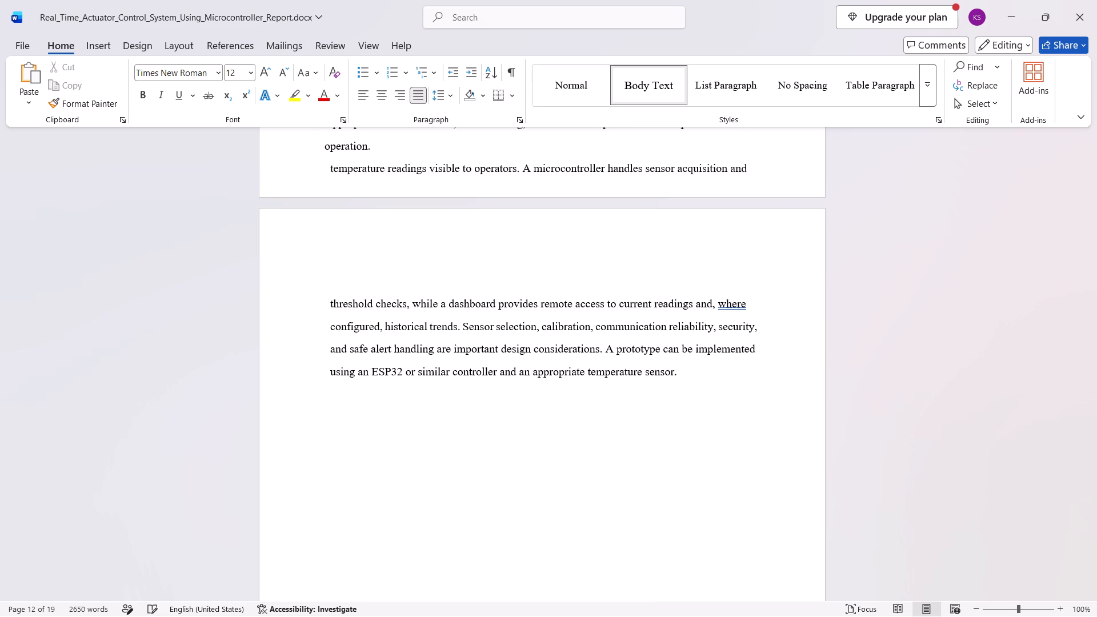
Delete the duplicated content after page 12, from "Step 2: Read the command and feedback" through the repeated 3.4 Technology Used section.
scroll(767, 344, "up", 3)
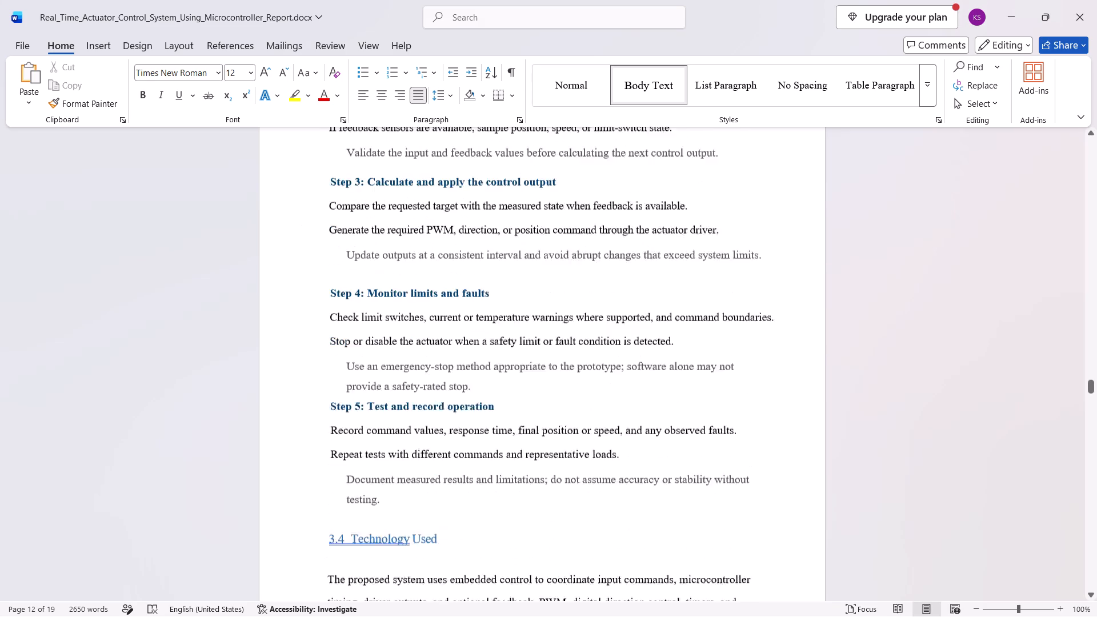
scroll(767, 344, "up", 1)
scroll(767, 344, "down", 5)
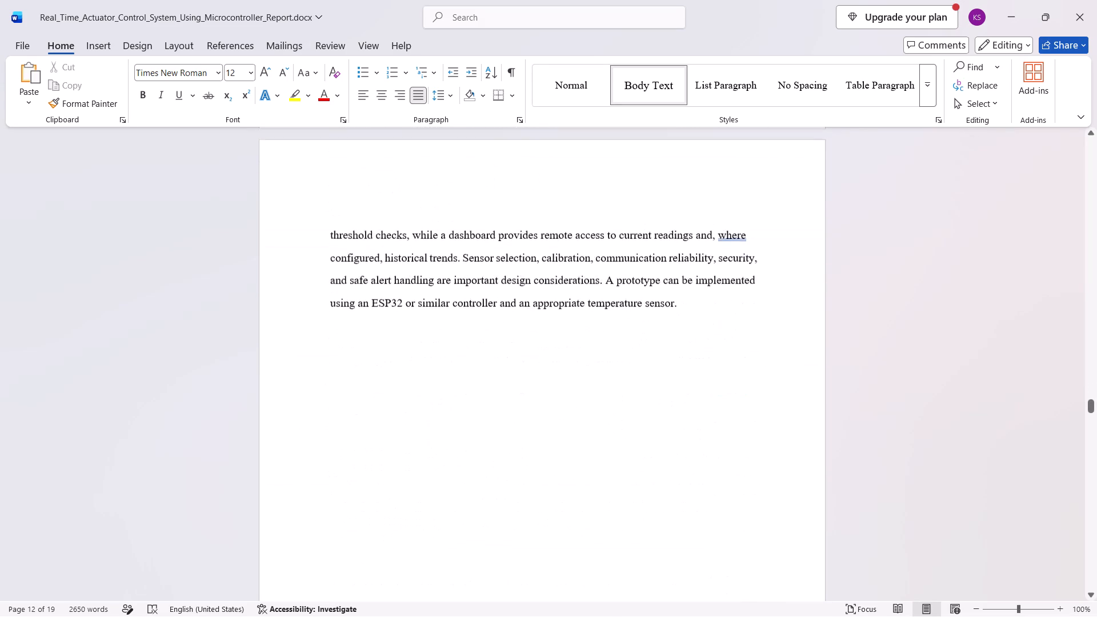
scroll(767, 344, "down", 6)
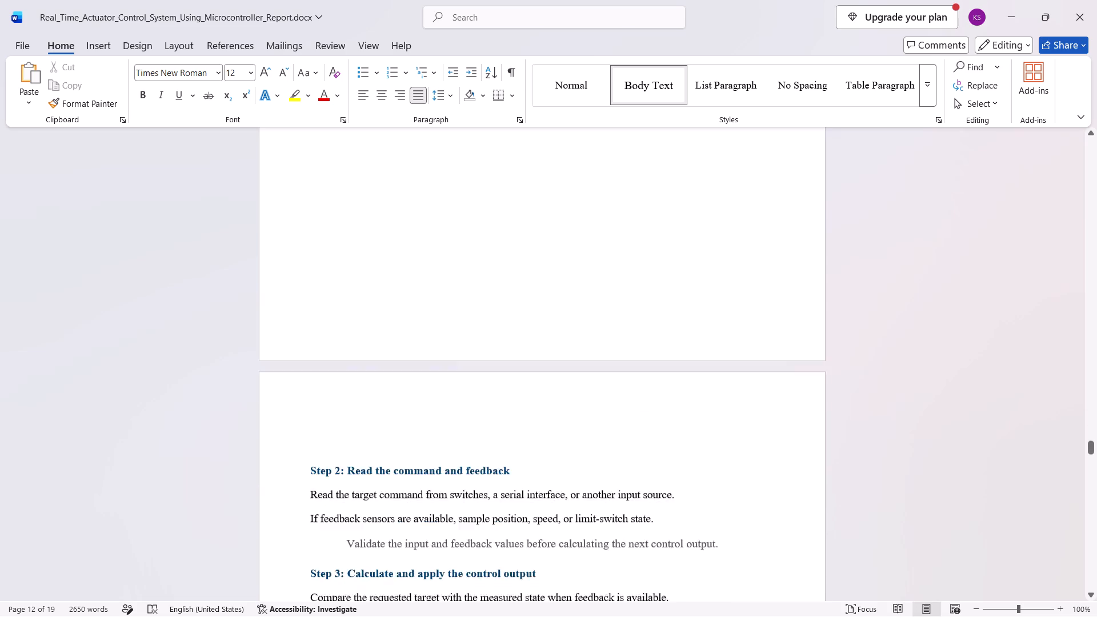
scroll(767, 344, "down", 1)
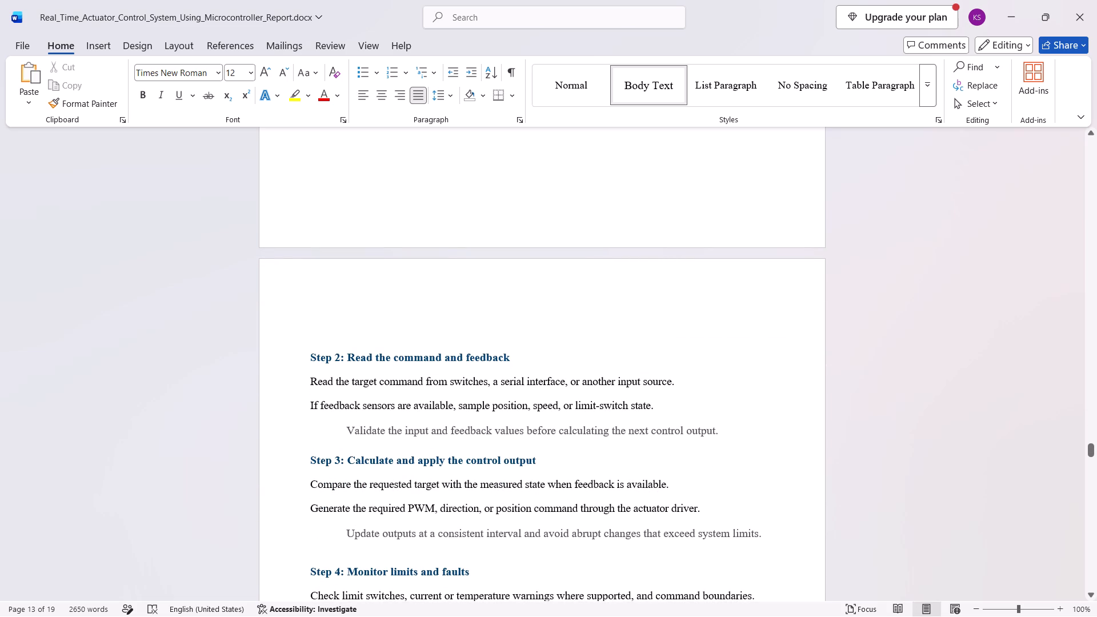
left_click_drag(312, 356, 501, 489)
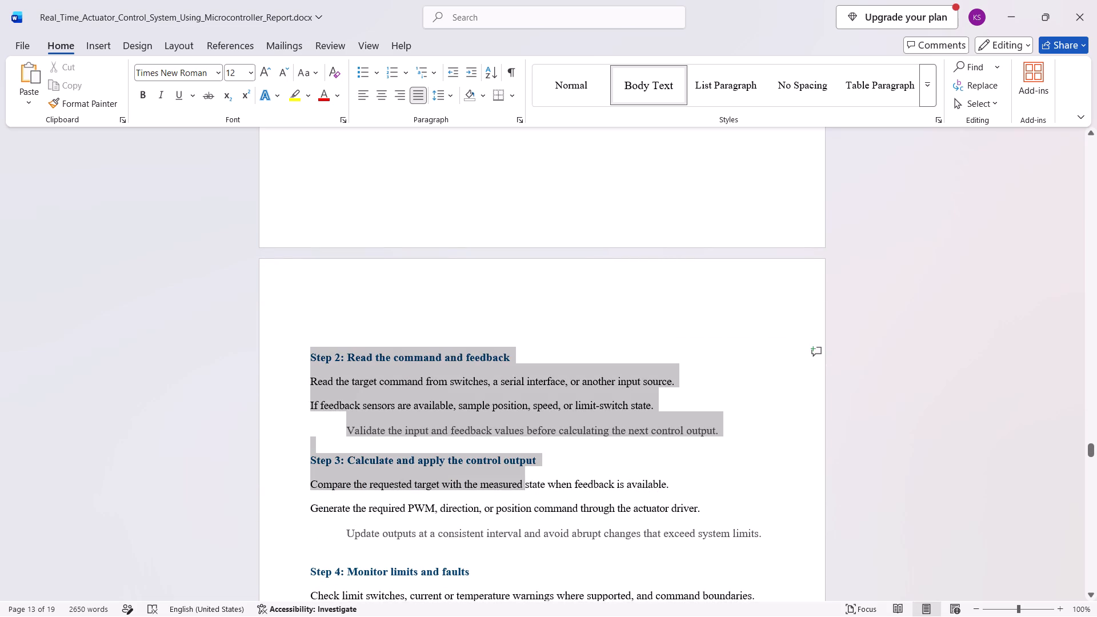
left_click_drag(501, 489, 625, 616)
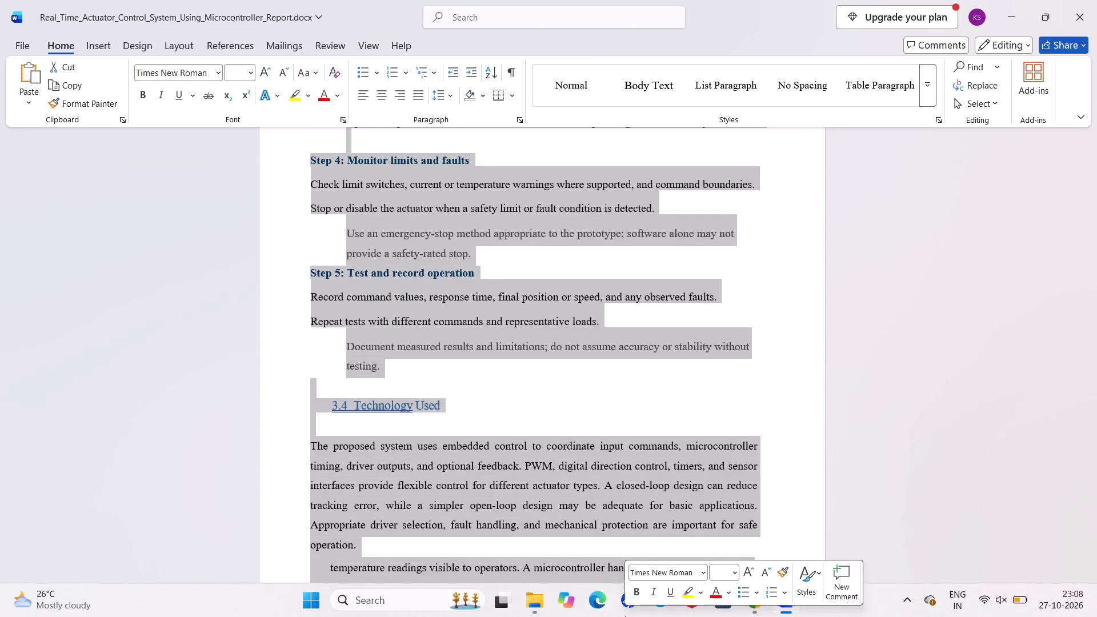
key("Delete")
Delete the leftover duplicate text on page 14, from "urrent readings and, where" to the end of that page's content before Chapter 4.
scroll(625, 616, "up", 1)
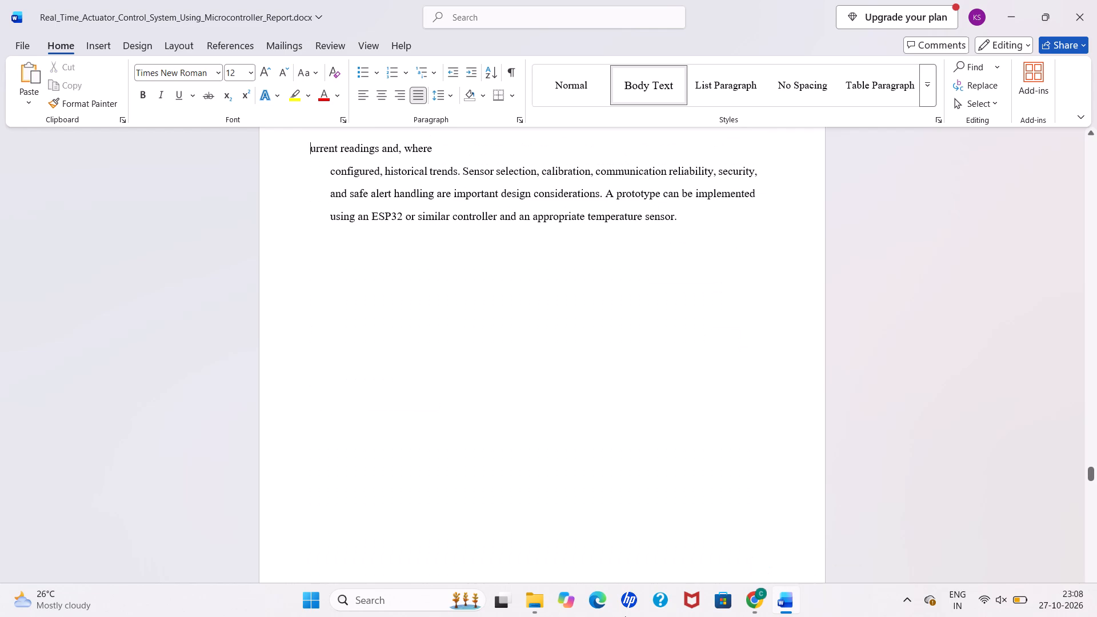
scroll(625, 616, "up", 1)
scroll(445, 285, "up", 1)
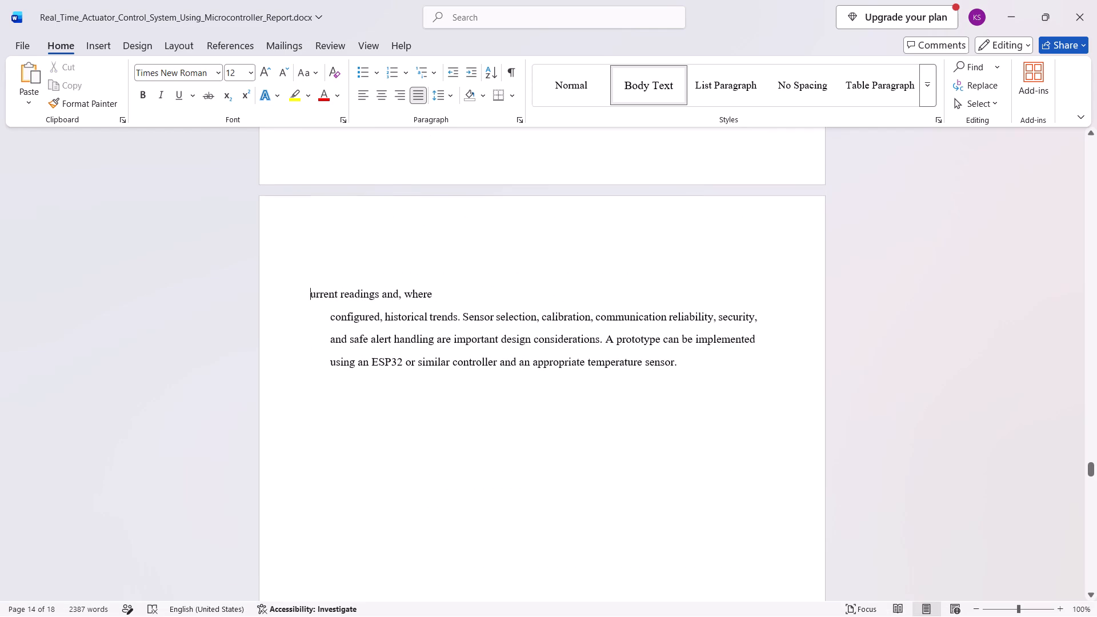
left_click_drag(310, 285, 709, 347)
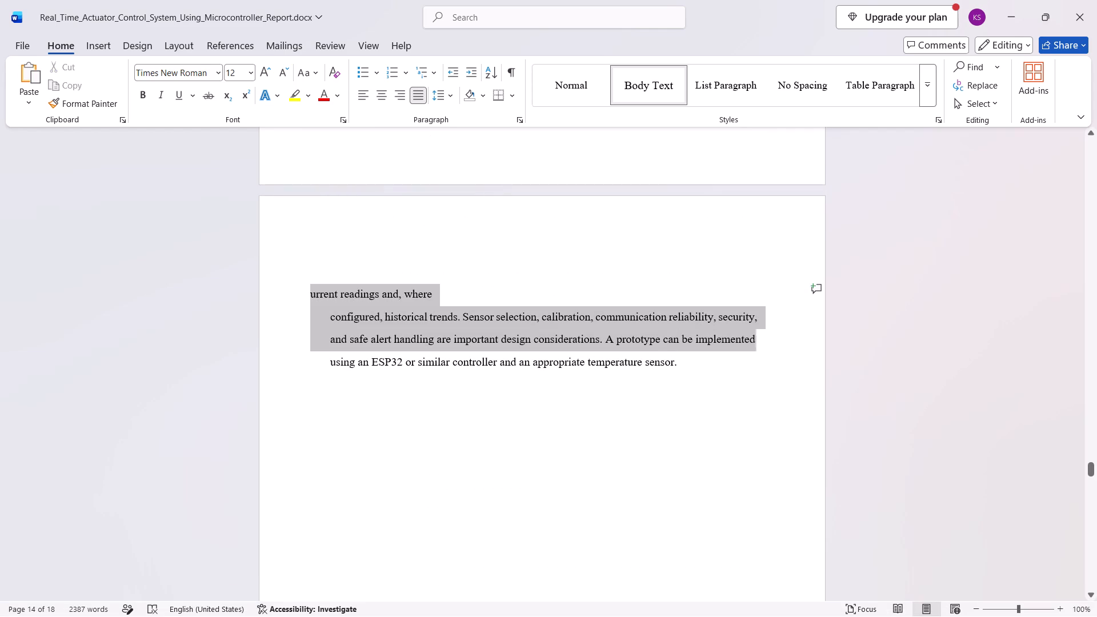
left_click_drag(709, 347, 712, 359)
scroll(712, 359, "down", 1)
scroll(712, 359, "up", 4)
scroll(712, 359, "down", 1)
scroll(712, 359, "left", 3)
scroll(712, 359, "down", 1)
scroll(712, 359, "left", 3)
scroll(712, 359, "down", 1)
scroll(712, 359, "left", 3)
scroll(712, 359, "down", 1)
scroll(712, 359, "left", 2)
scroll(712, 359, "down", 1)
scroll(712, 359, "left", 2)
scroll(712, 359, "down", 1)
scroll(712, 359, "left", 2)
scroll(712, 359, "down", 1)
scroll(712, 359, "left", 2)
scroll(712, 359, "down", 1)
scroll(712, 359, "left", 2)
scroll(712, 359, "down", 1)
scroll(712, 359, "left", 2)
scroll(712, 359, "down", 1)
scroll(712, 359, "left", 1)
scroll(712, 359, "down", 1)
scroll(712, 359, "left", 1)
scroll(712, 359, "down", 1)
scroll(712, 359, "left", 1)
scroll(712, 359, "down", 1)
scroll(712, 359, "left", 1)
scroll(712, 359, "down", 1)
scroll(712, 359, "left", 1)
scroll(712, 359, "down", 1)
scroll(712, 359, "left", 1)
scroll(712, 359, "down", 1)
scroll(712, 359, "left", 1)
scroll(712, 359, "down", 1)
scroll(712, 359, "left", 1)
key("Delete")
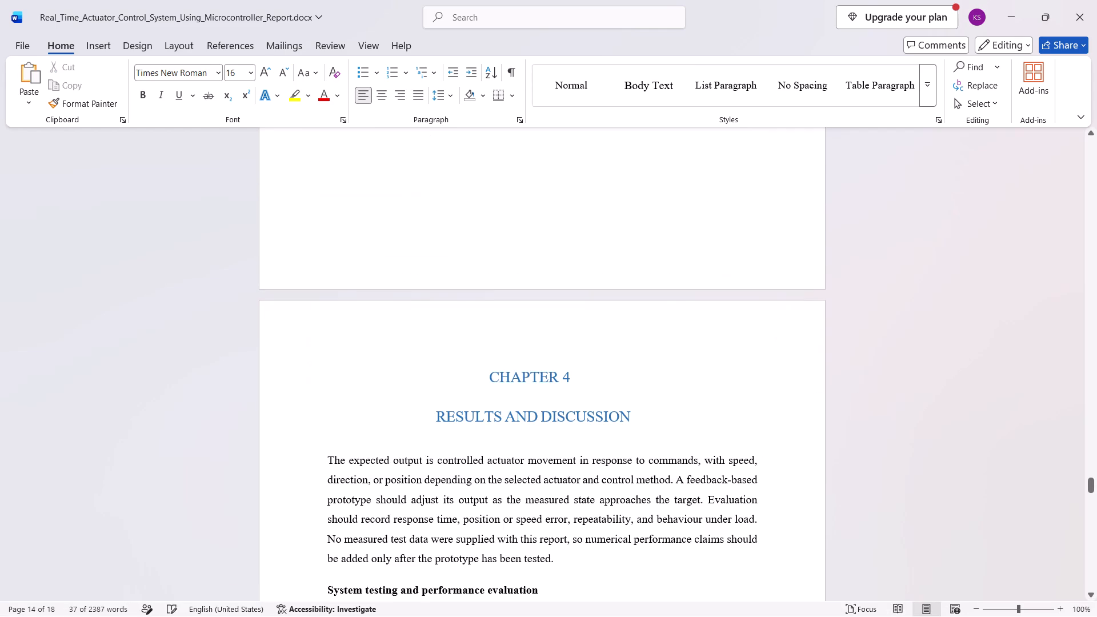
key("BackSpace")
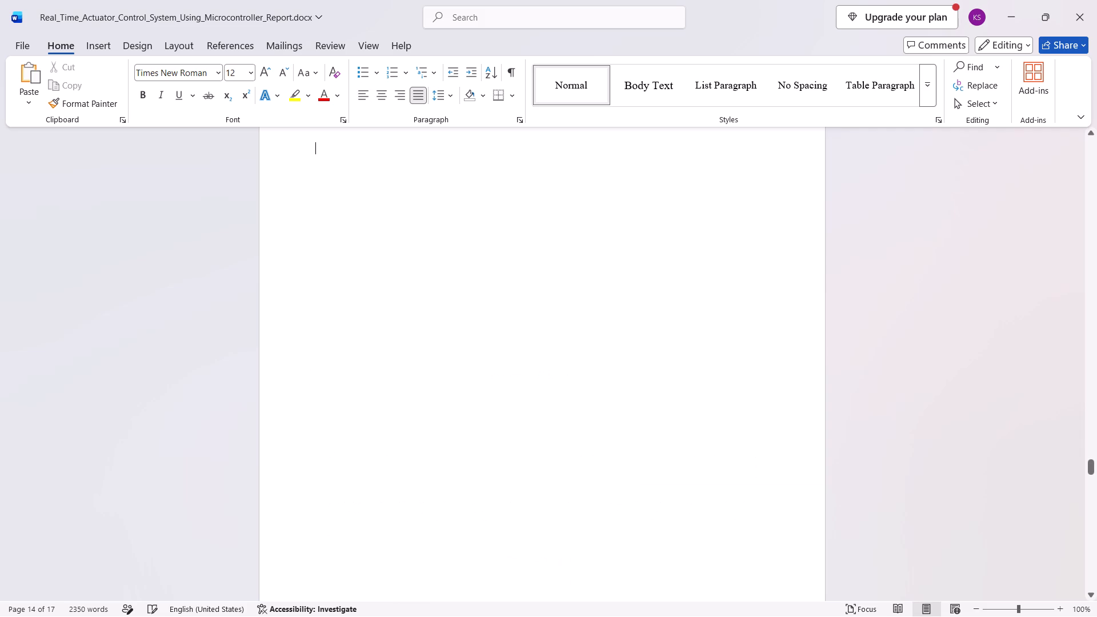
Copy Chapter 4 "Results and Discussion" from its heading through "do not report unmeasured results." and paste it on the blank page 13.
scroll(712, 359, "up", 5)
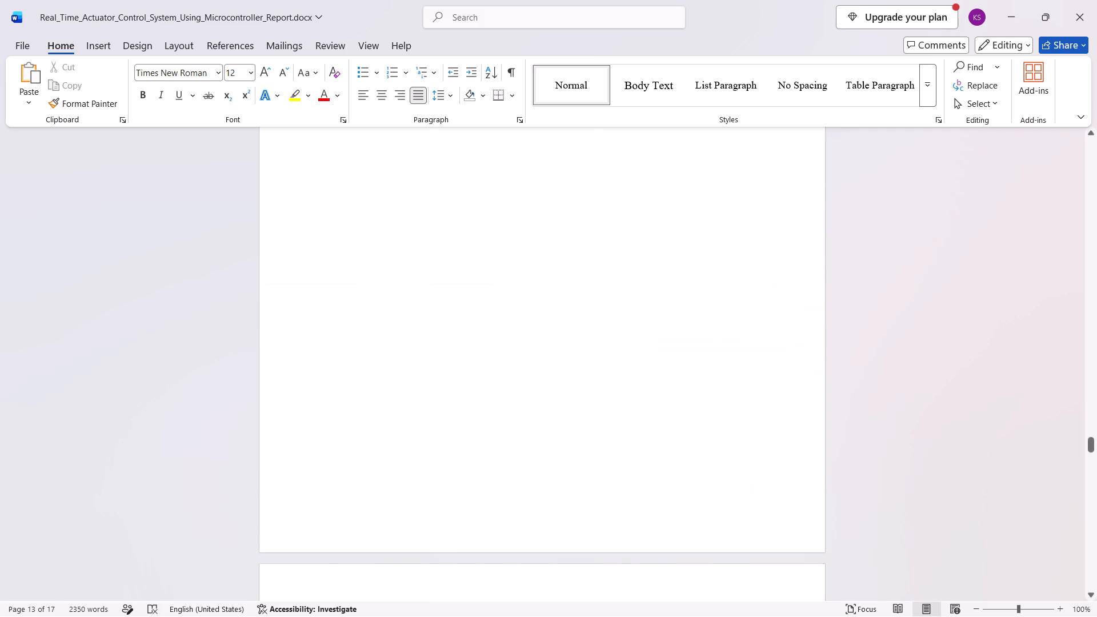
scroll(712, 359, "up", 1)
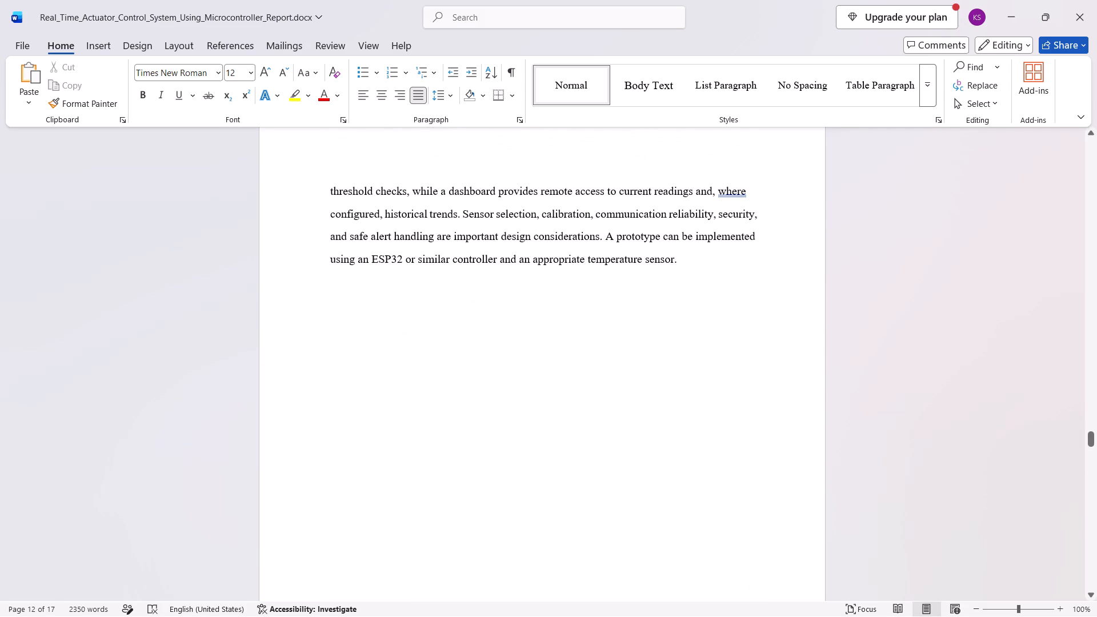
scroll(712, 359, "down", 5)
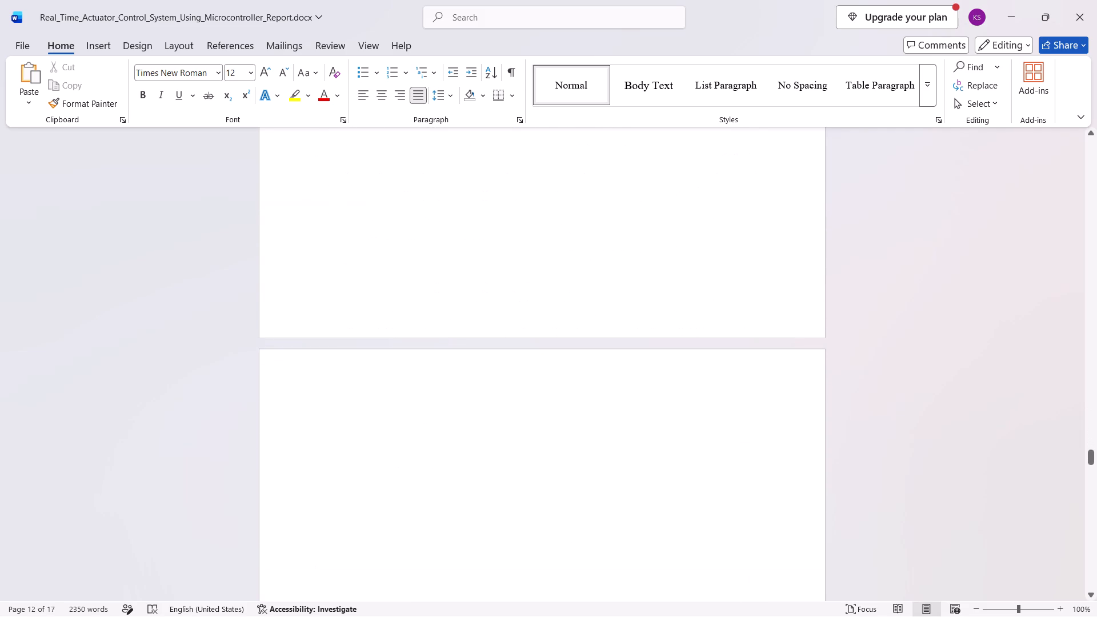
scroll(712, 359, "down", 5)
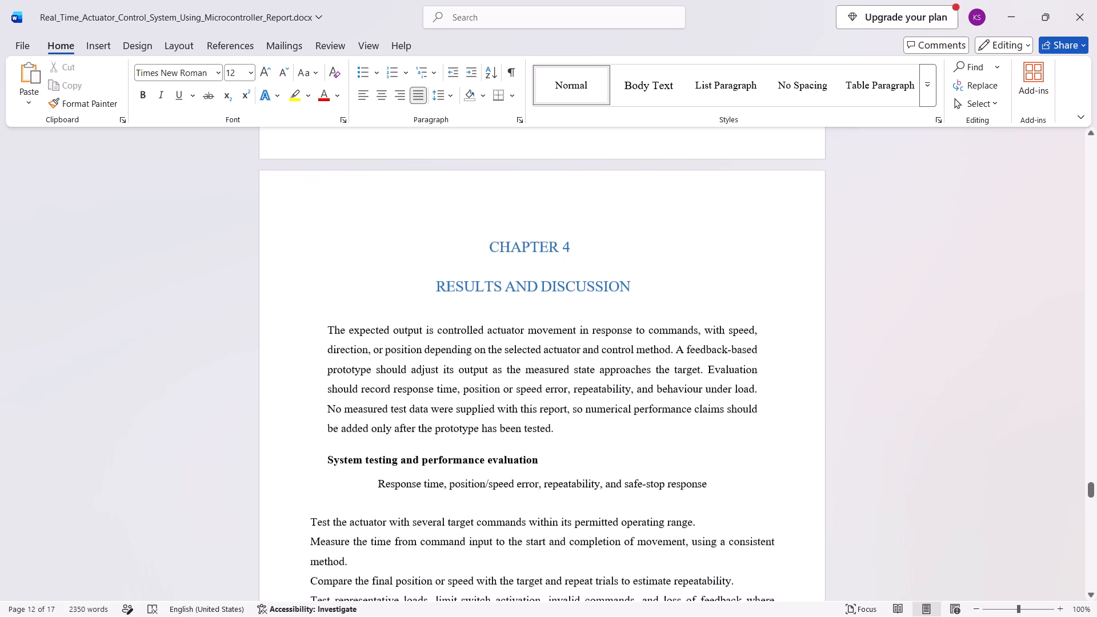
scroll(503, 242, "down", 1)
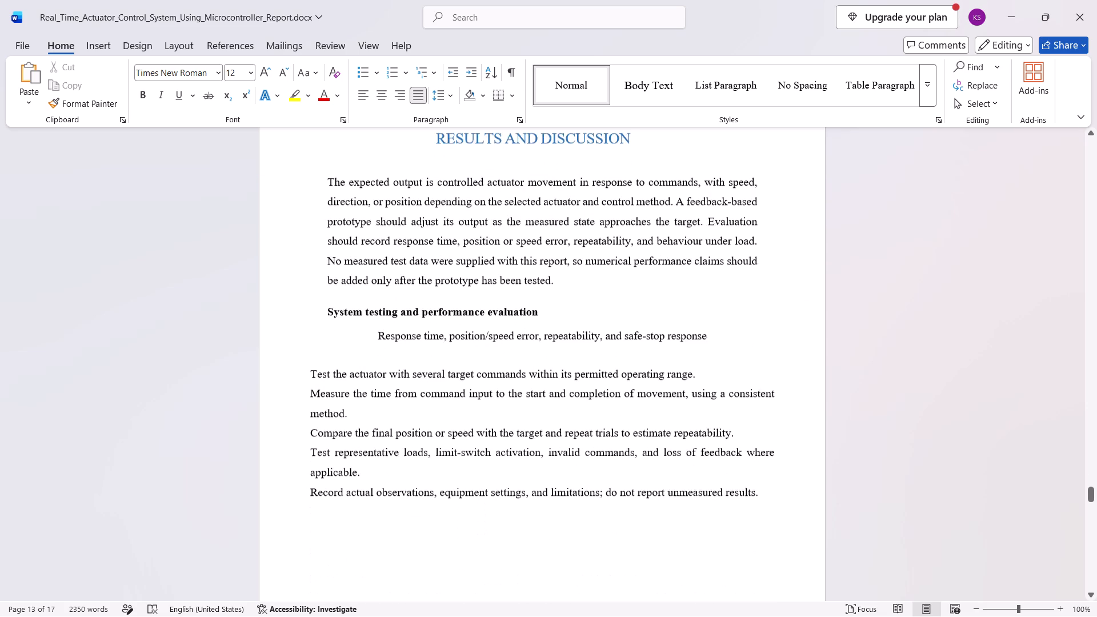
scroll(503, 242, "down", 1)
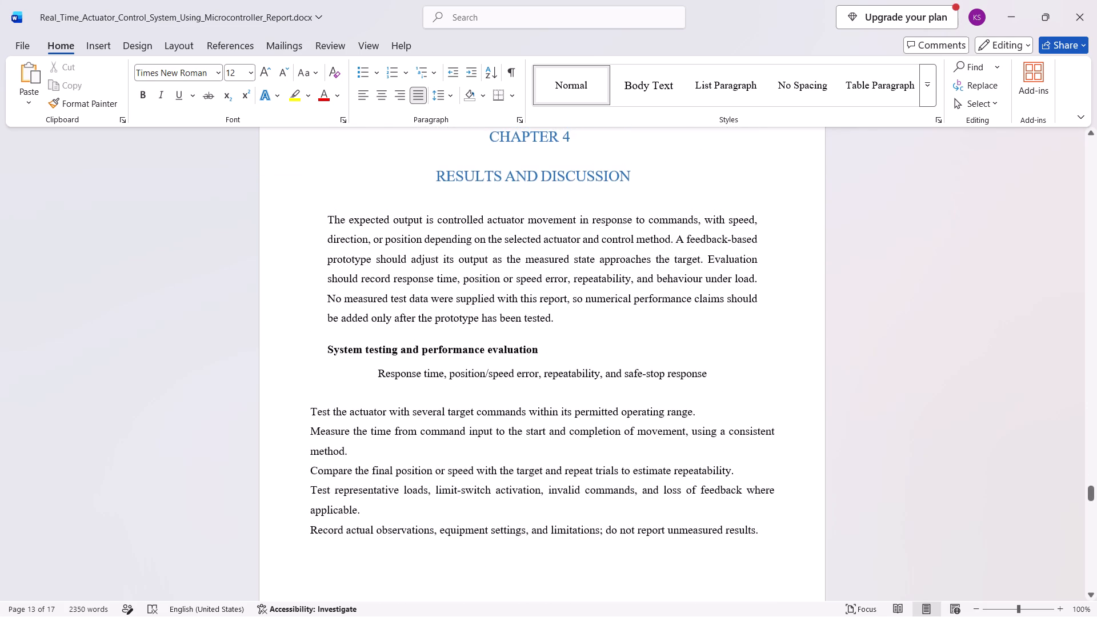
left_click_drag(486, 135, 682, 352)
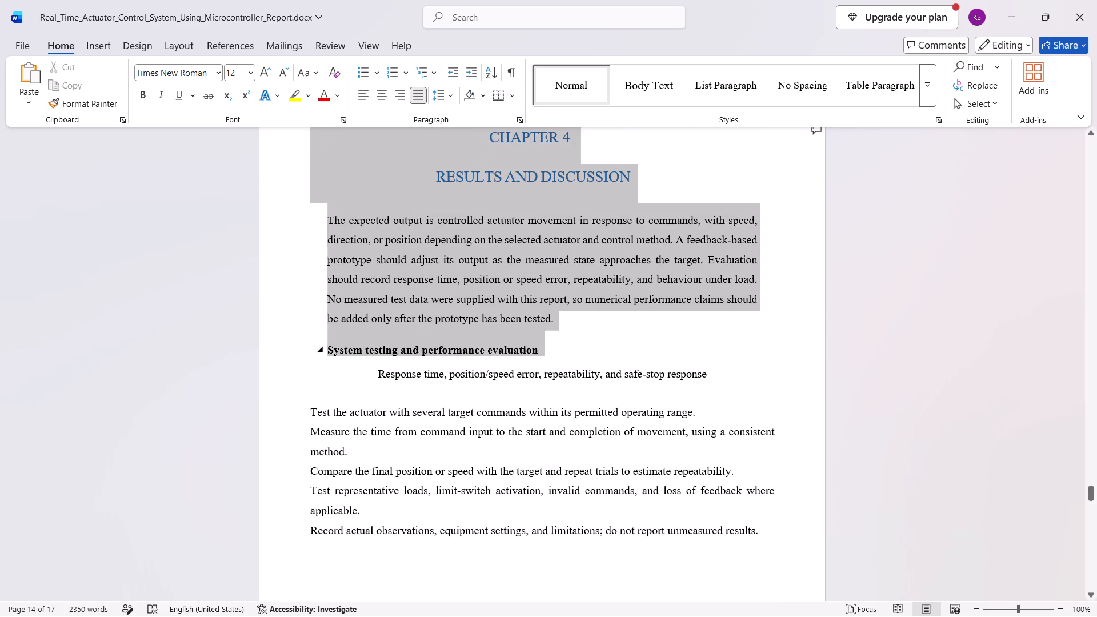
left_click_drag(682, 352, 788, 530)
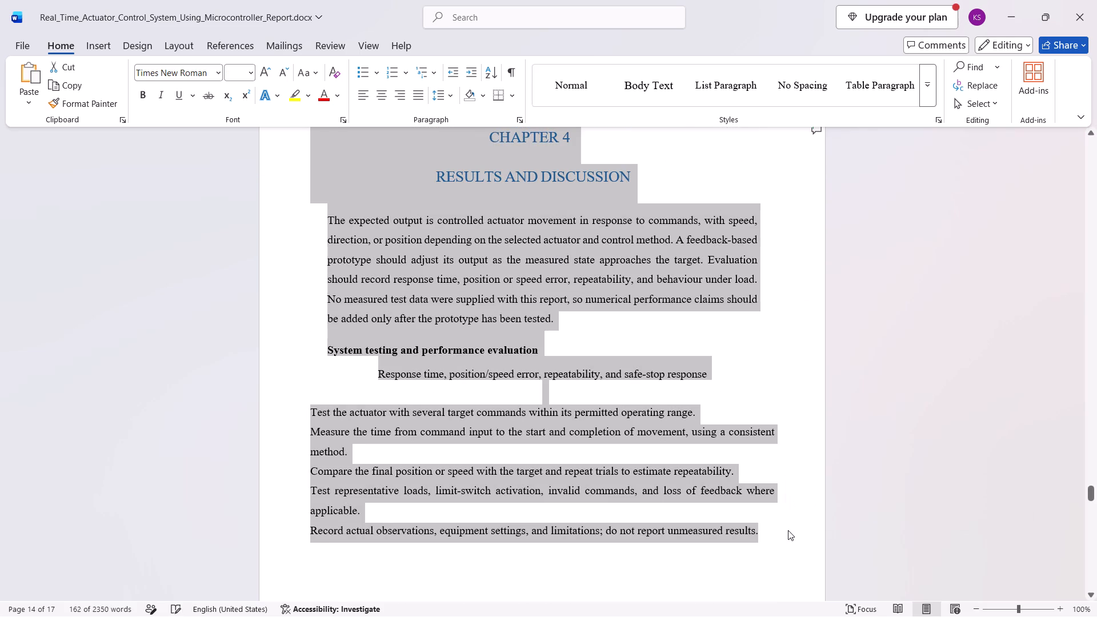
key("ctrl+c")
scroll(788, 530, "down", 4)
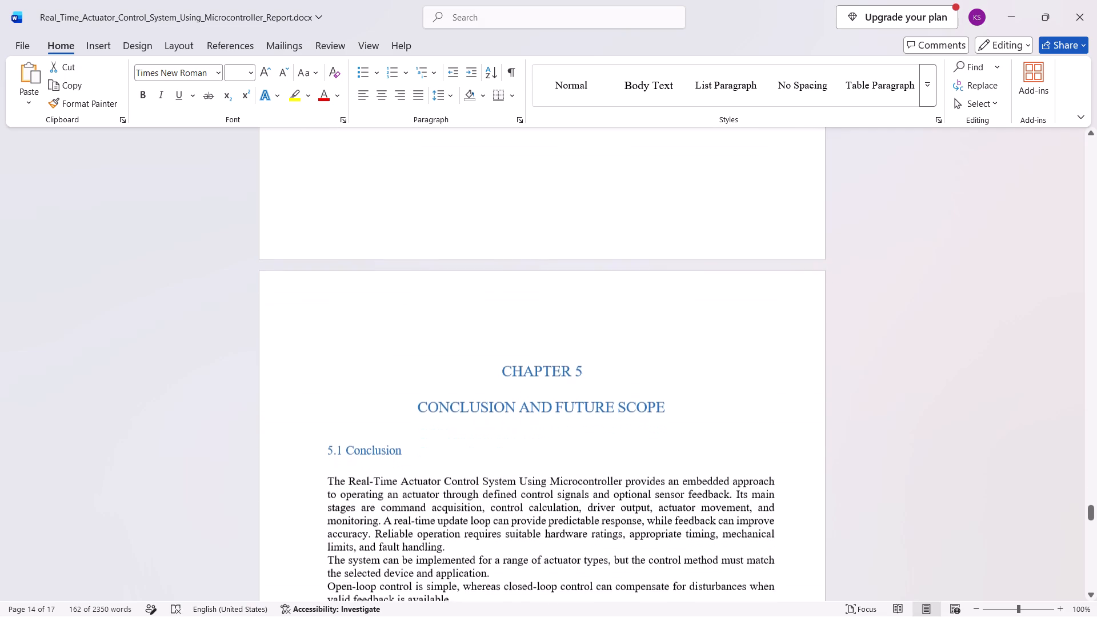
scroll(788, 530, "down", 1)
scroll(788, 530, "up", 10)
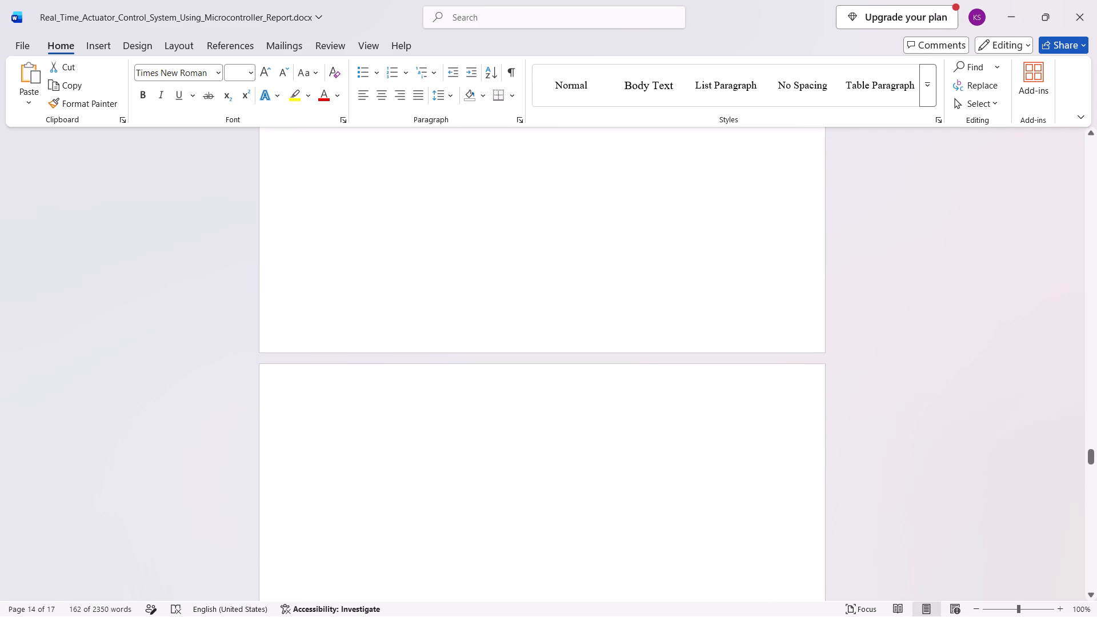
scroll(788, 530, "up", 1)
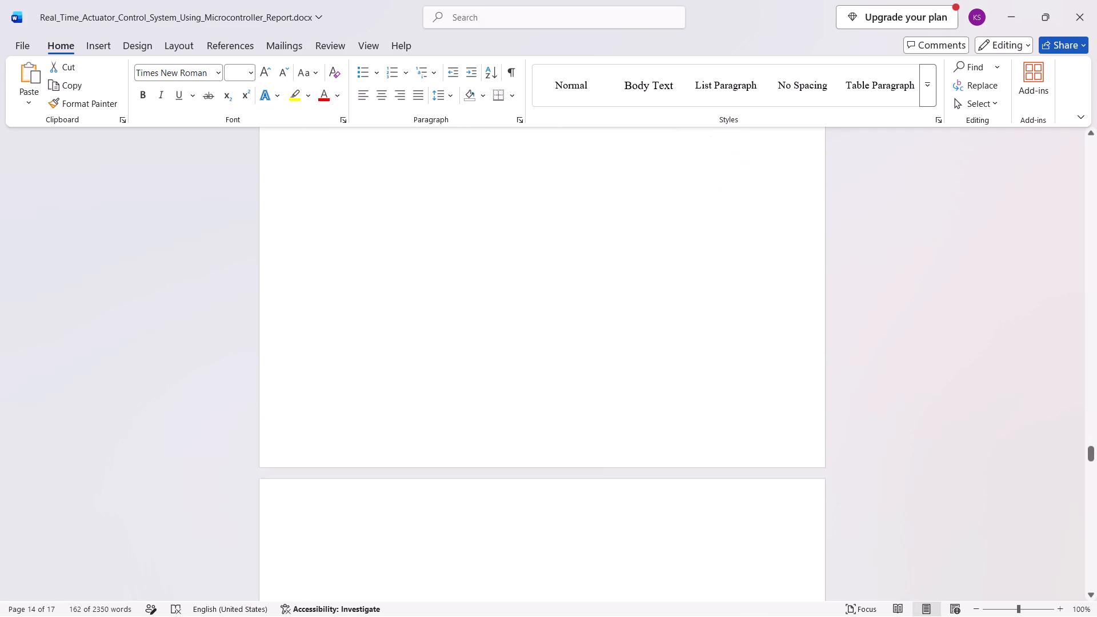
scroll(788, 530, "down", 1)
left_click(535, 259)
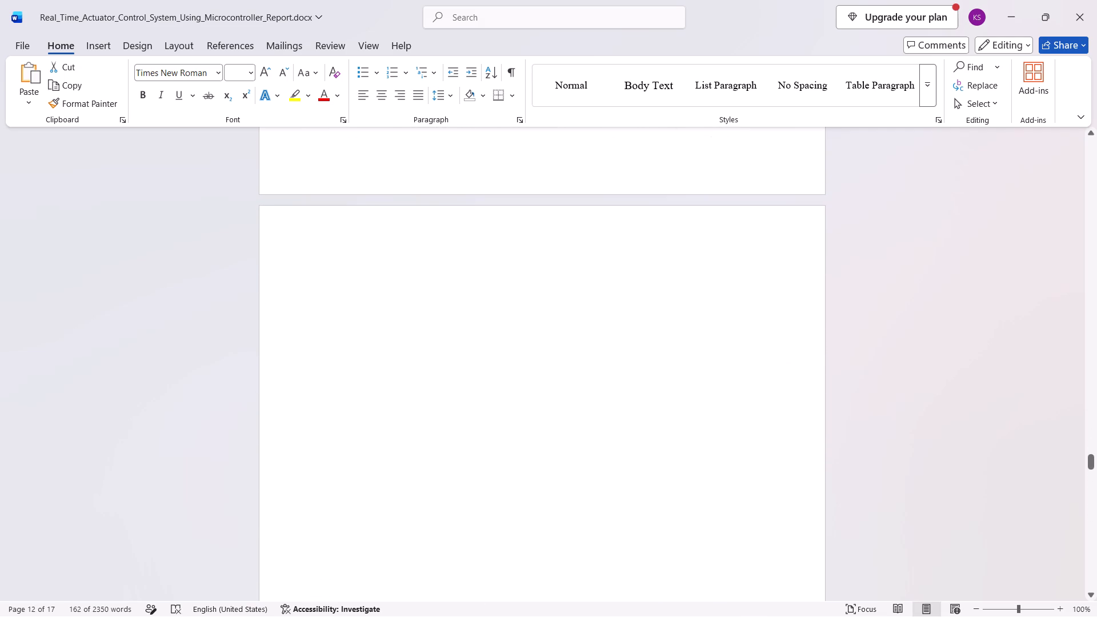
left_click(512, 240)
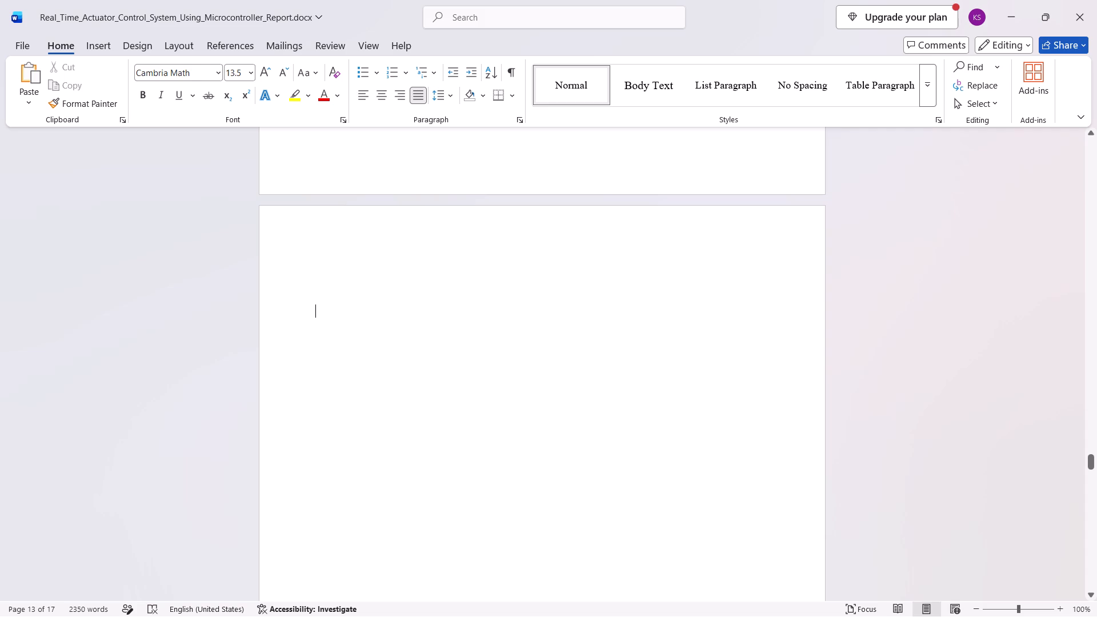
key("BackSpace")
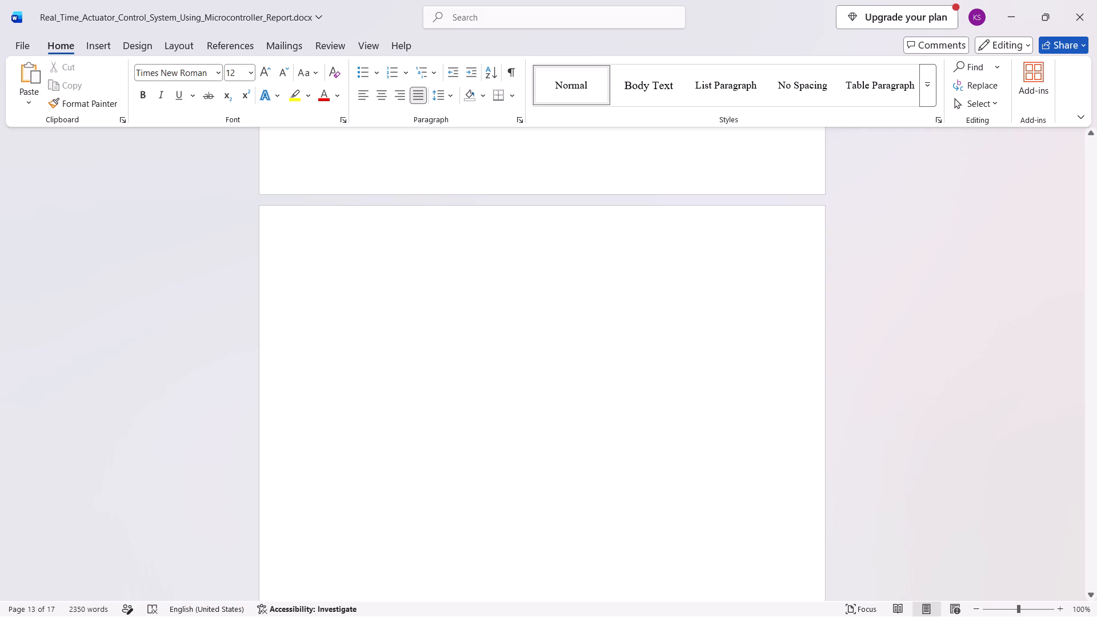
left_click(501, 259)
key("ctrl+v")
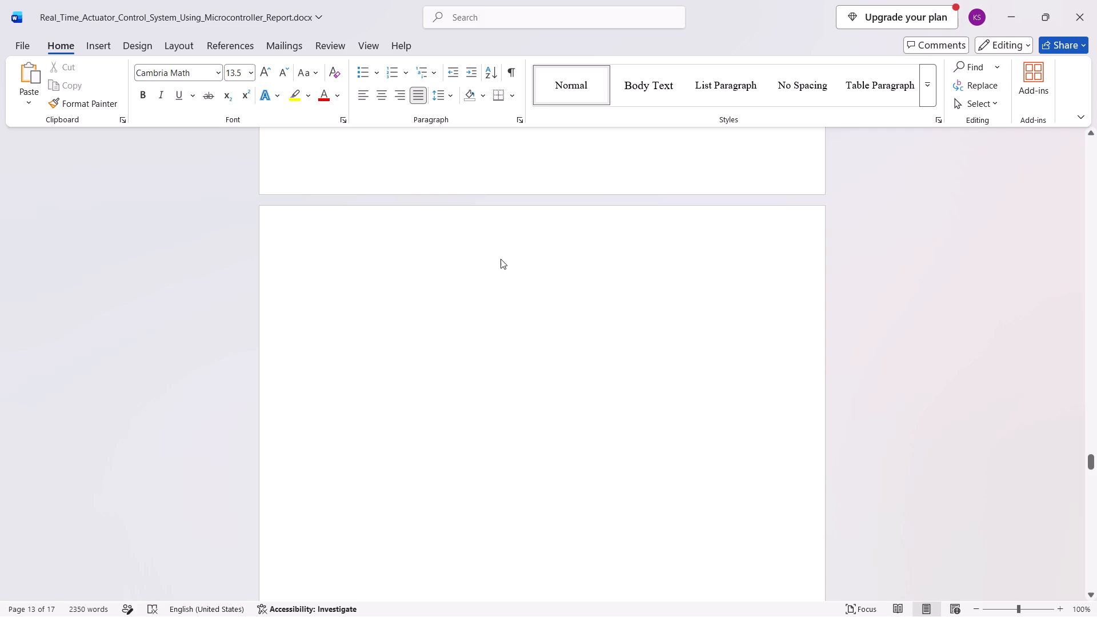
Delete the original second copy of Chapter 4 "Results and Discussion" on page 15, from its heading through its last line.
scroll(501, 259, "up", 3)
scroll(501, 259, "down", 1)
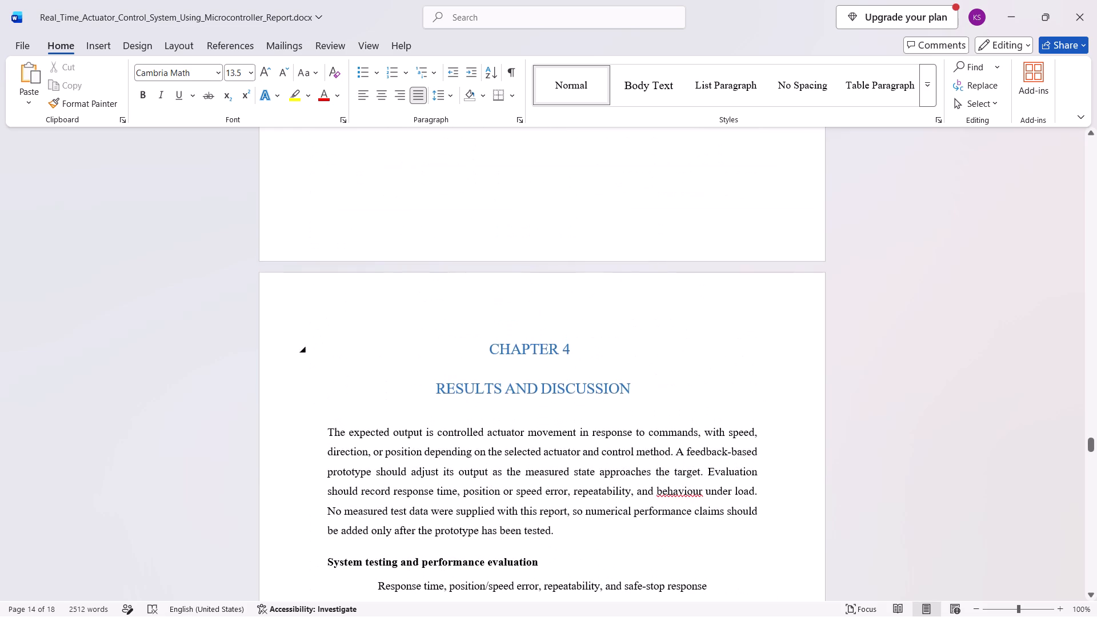
scroll(501, 259, "down", 5)
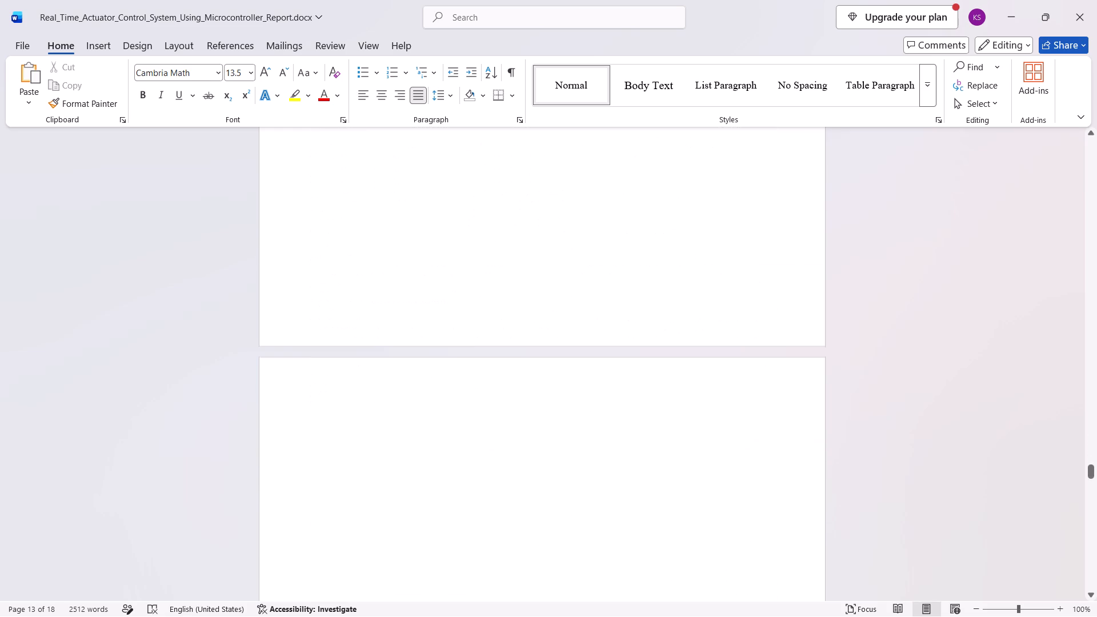
scroll(501, 259, "down", 5)
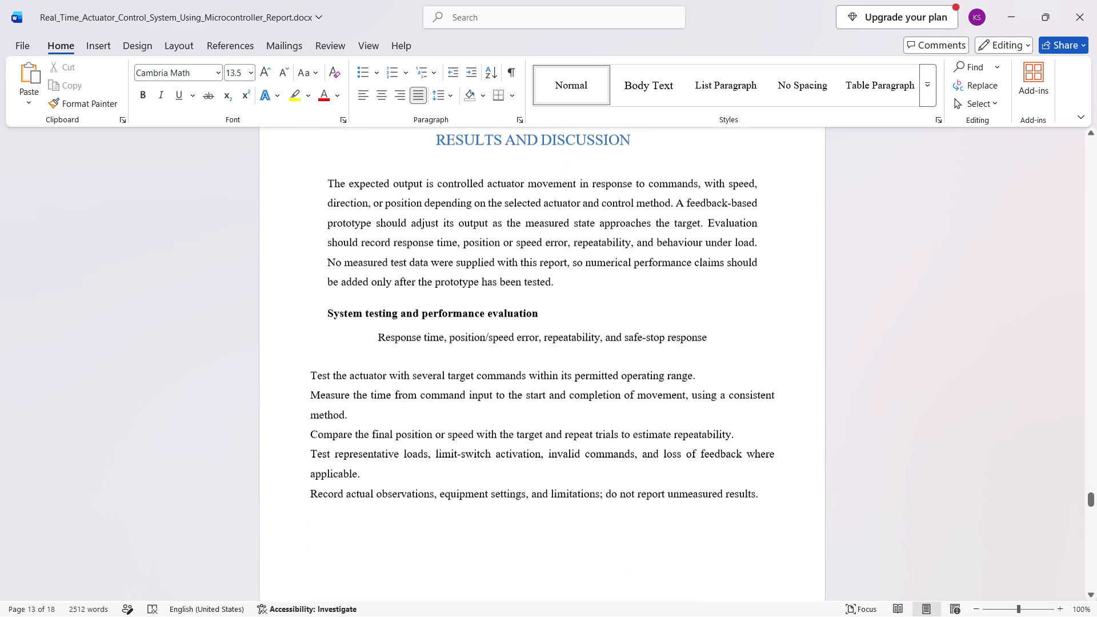
scroll(501, 259, "up", 1)
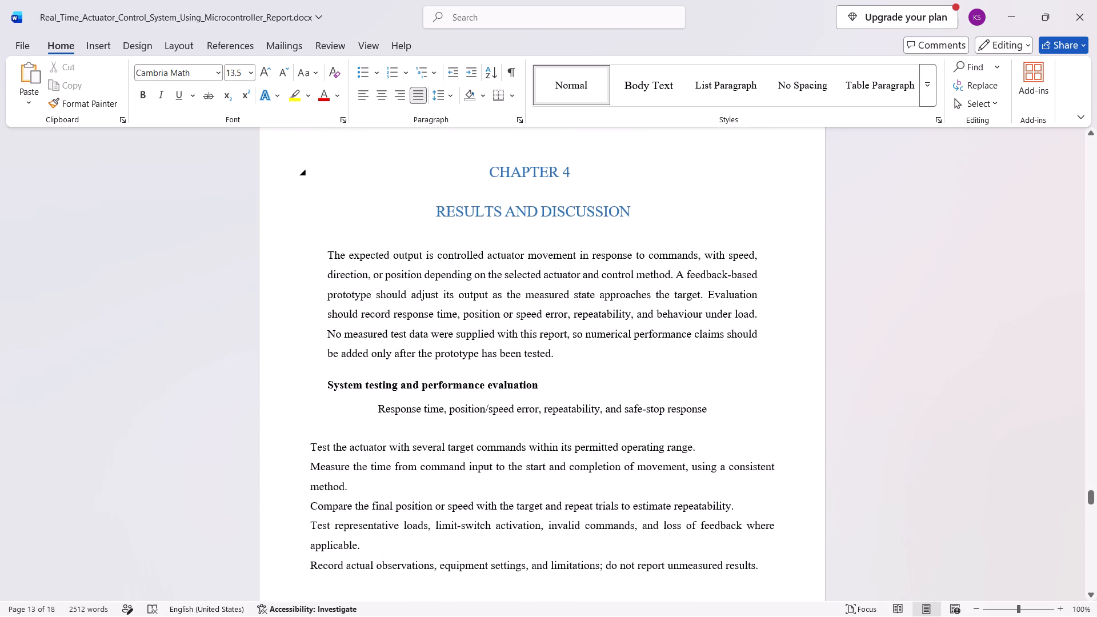
left_click_drag(483, 161, 759, 544)
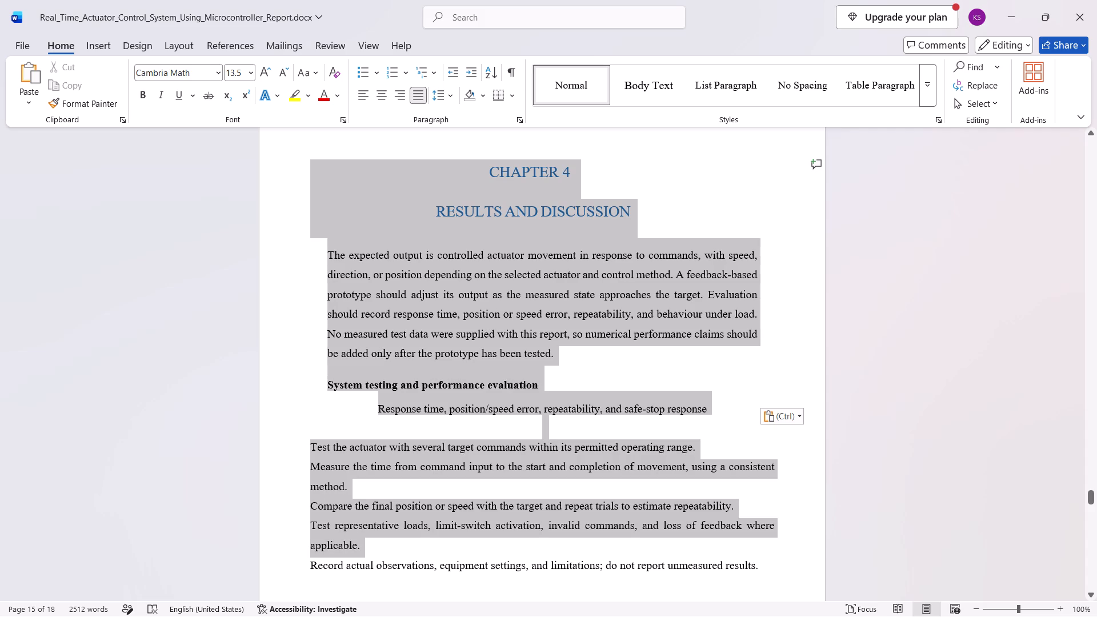
left_click_drag(759, 544, 758, 565)
key("Delete")
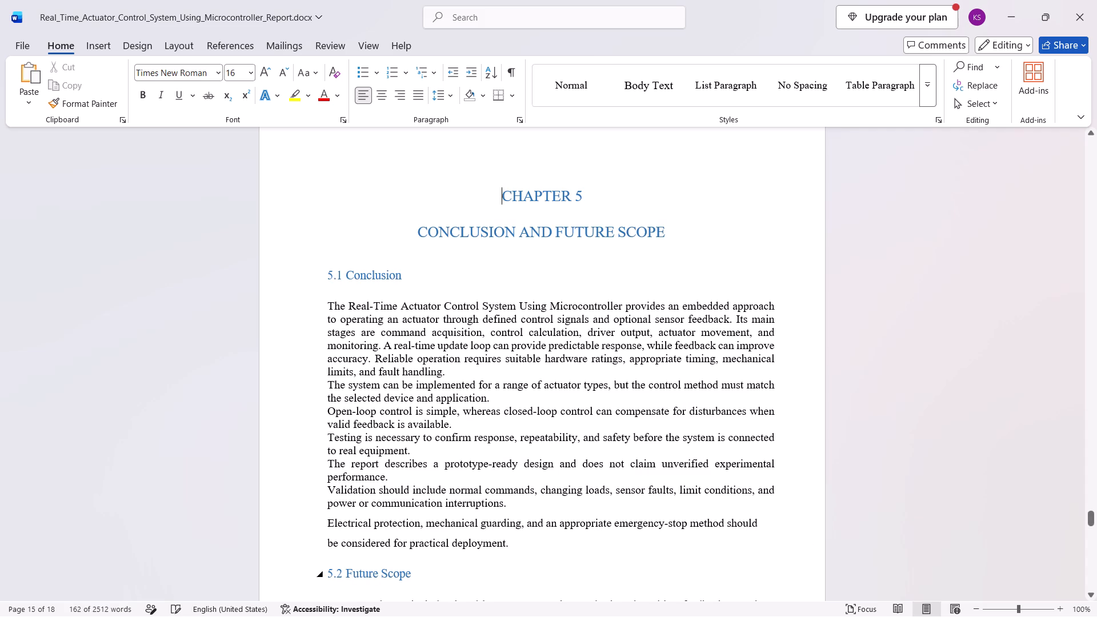
scroll(758, 565, "up", 5)
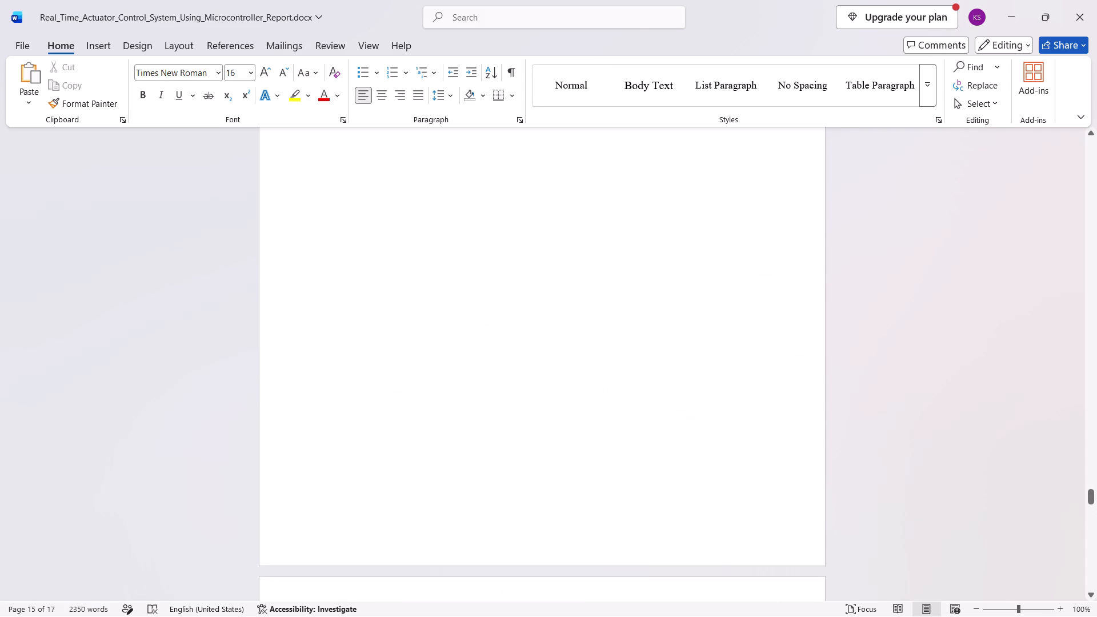
Review the pages from Chapter 4 through Chapter 5 to the References page for blank pages and content order.
scroll(758, 565, "up", 4)
scroll(758, 565, "down", 1)
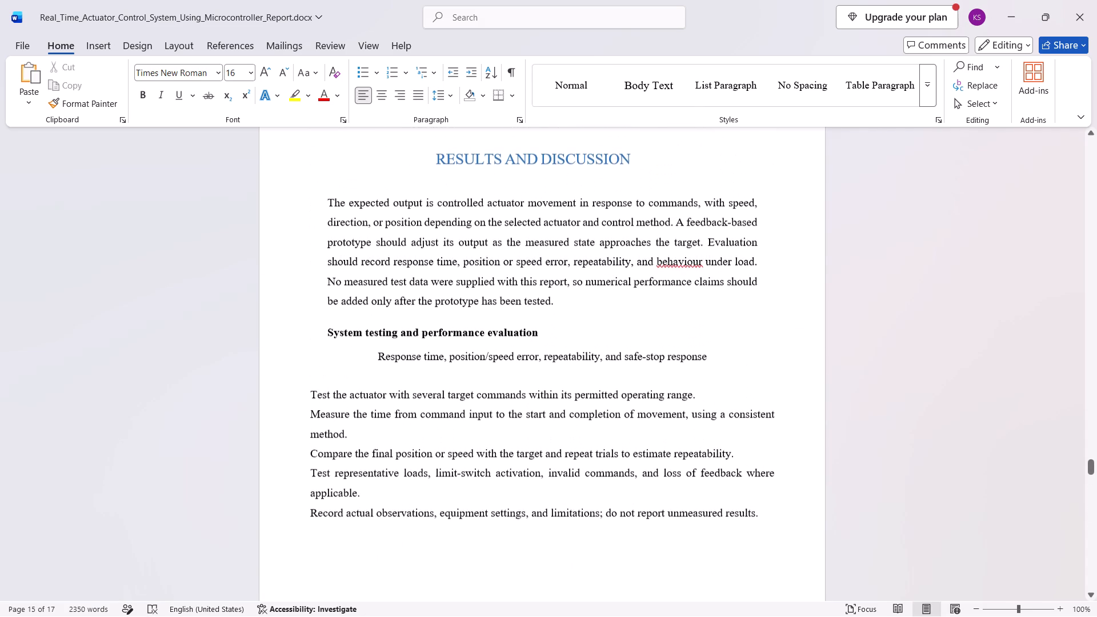
scroll(758, 565, "down", 4)
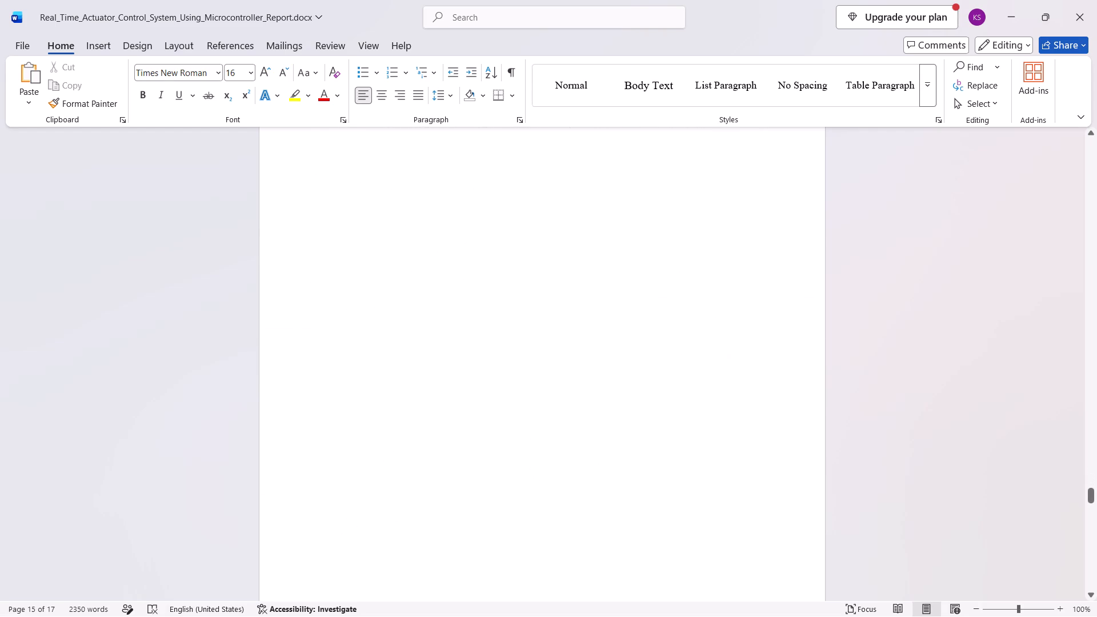
scroll(758, 565, "down", 5)
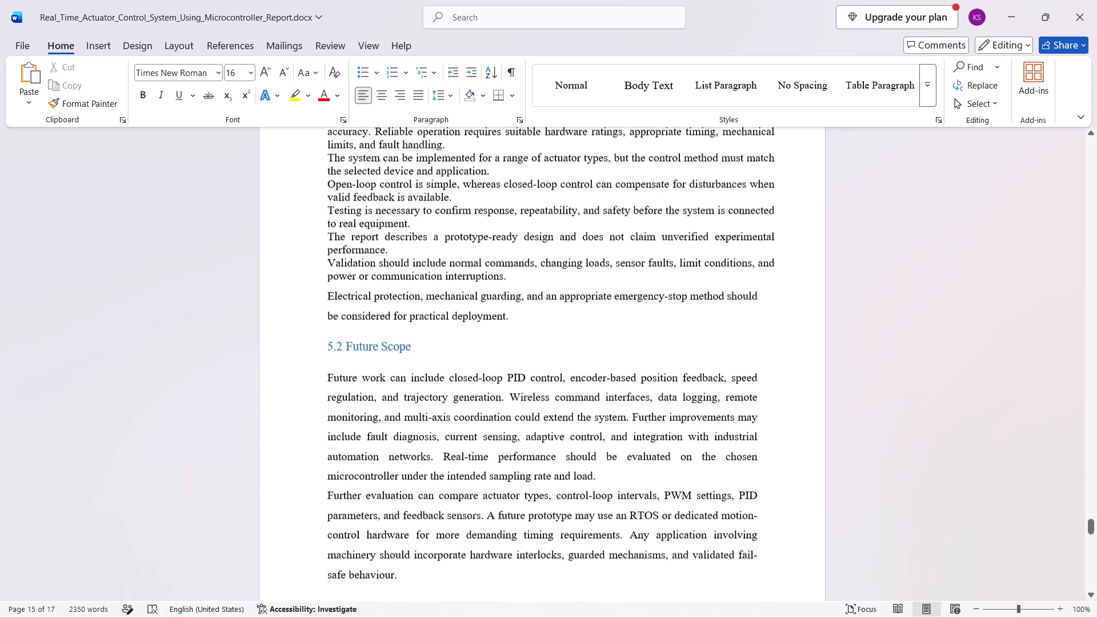
scroll(758, 565, "down", 2)
Copy Chapter 5 "Conclusion and Future Scope" from its heading through "fail-safe behaviour." and paste it on the blank page after Chapter 4.
scroll(758, 565, "up", 1)
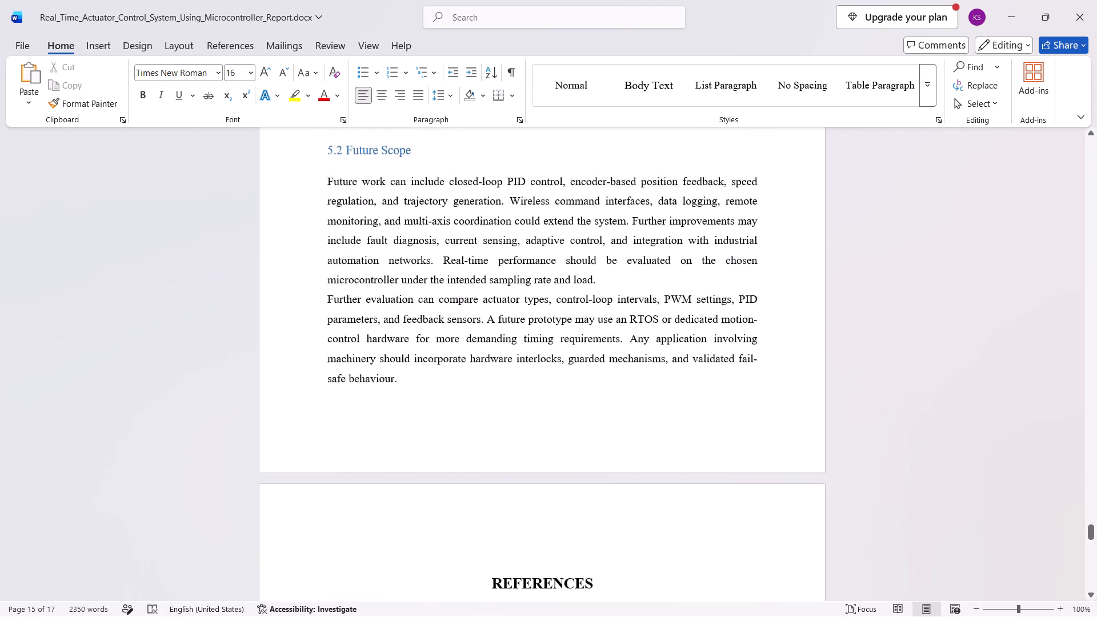
scroll(758, 565, "up", 2)
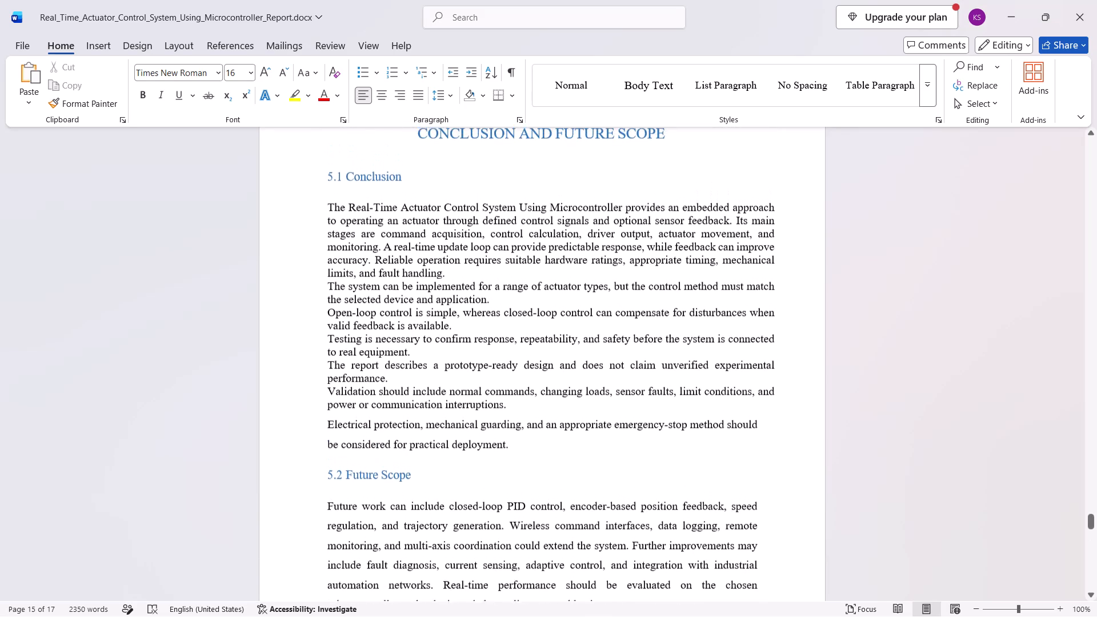
scroll(758, 565, "up", 2)
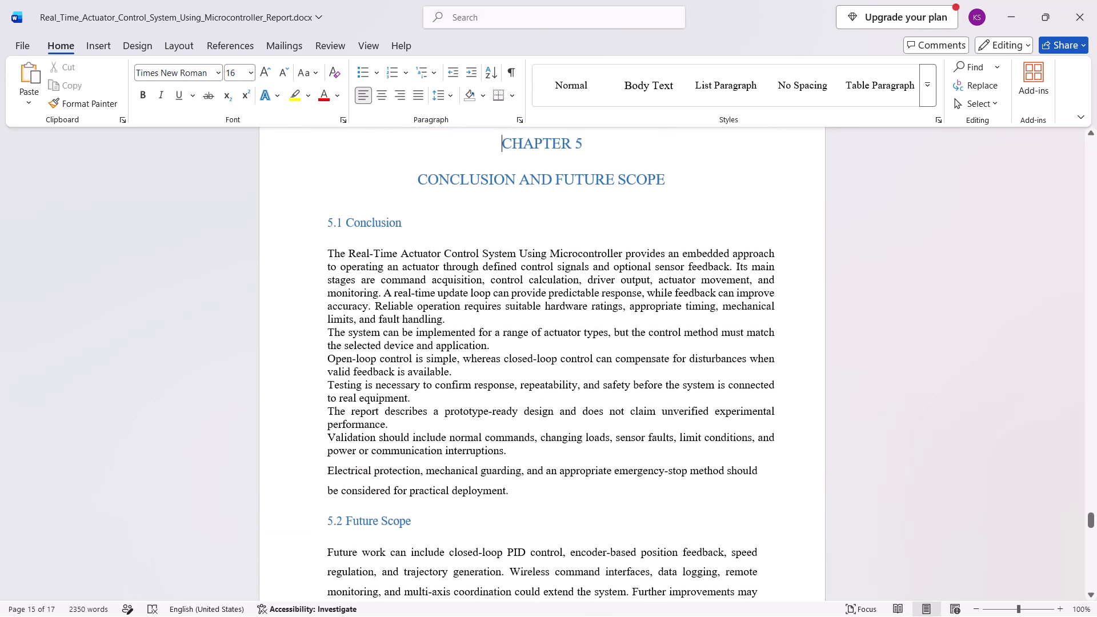
left_click_drag(502, 142, 609, 277)
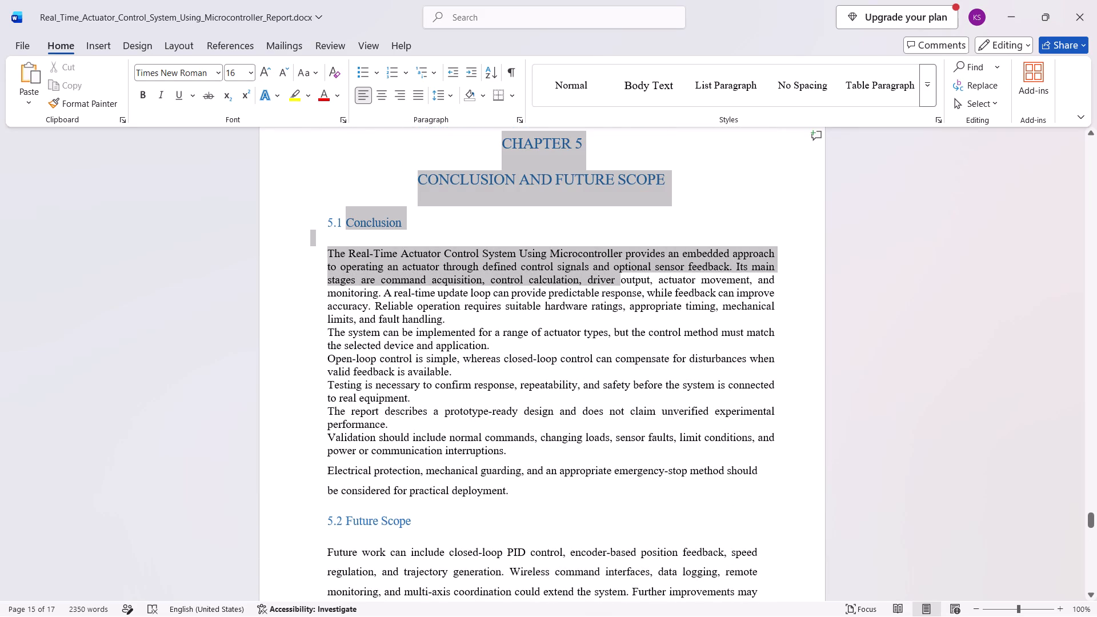
left_click_drag(609, 277, 754, 595)
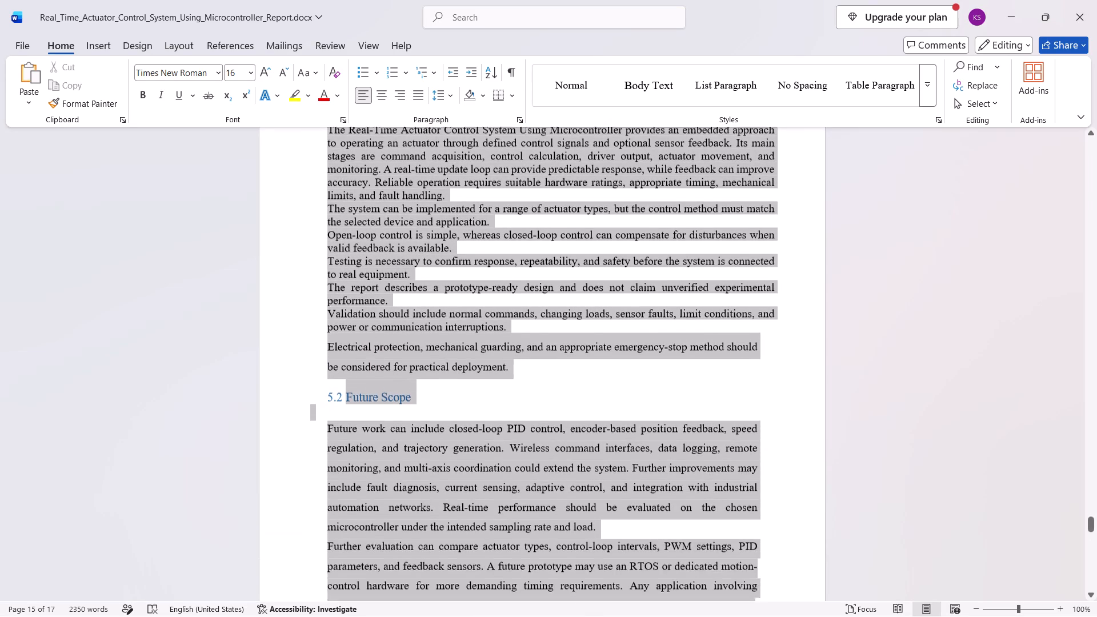
left_click_drag(754, 595, 756, 596)
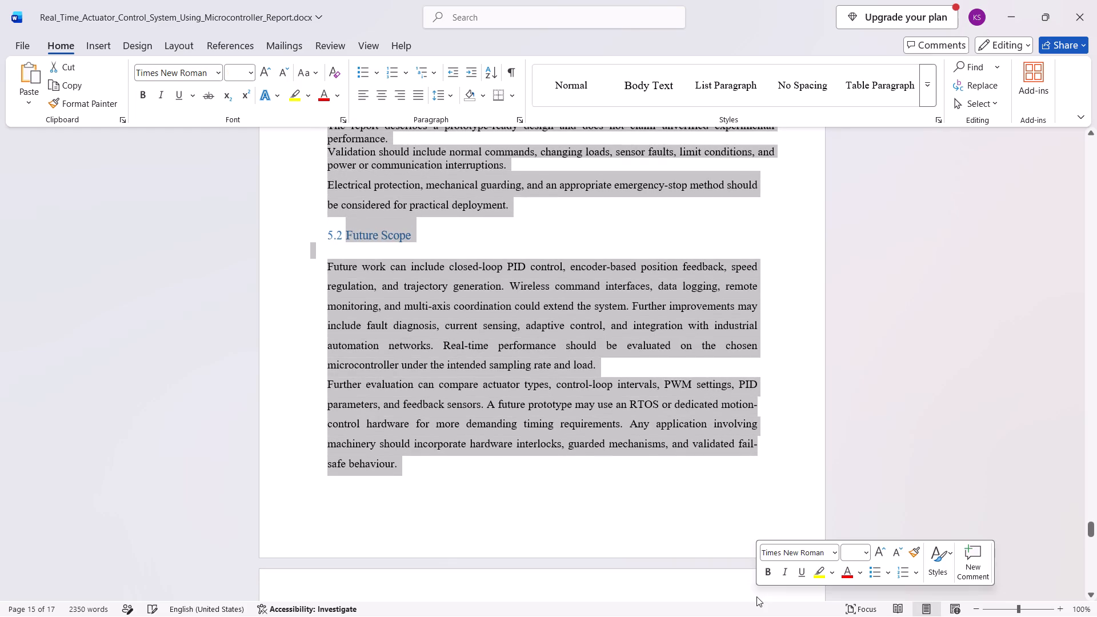
key("ctrl+c")
scroll(756, 596, "up", 2)
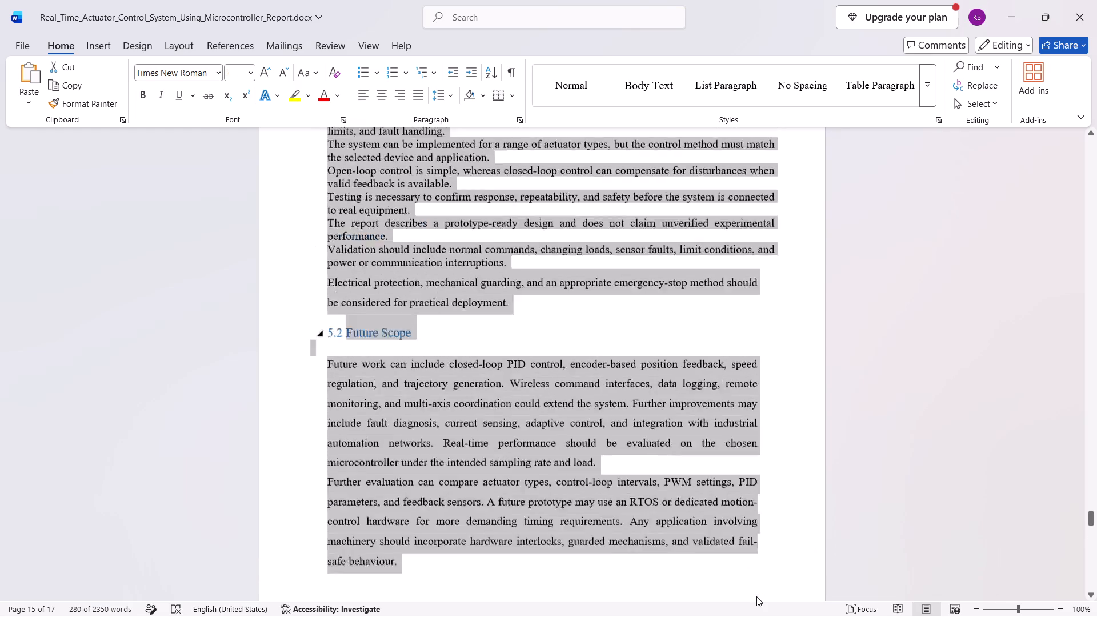
scroll(756, 596, "up", 6)
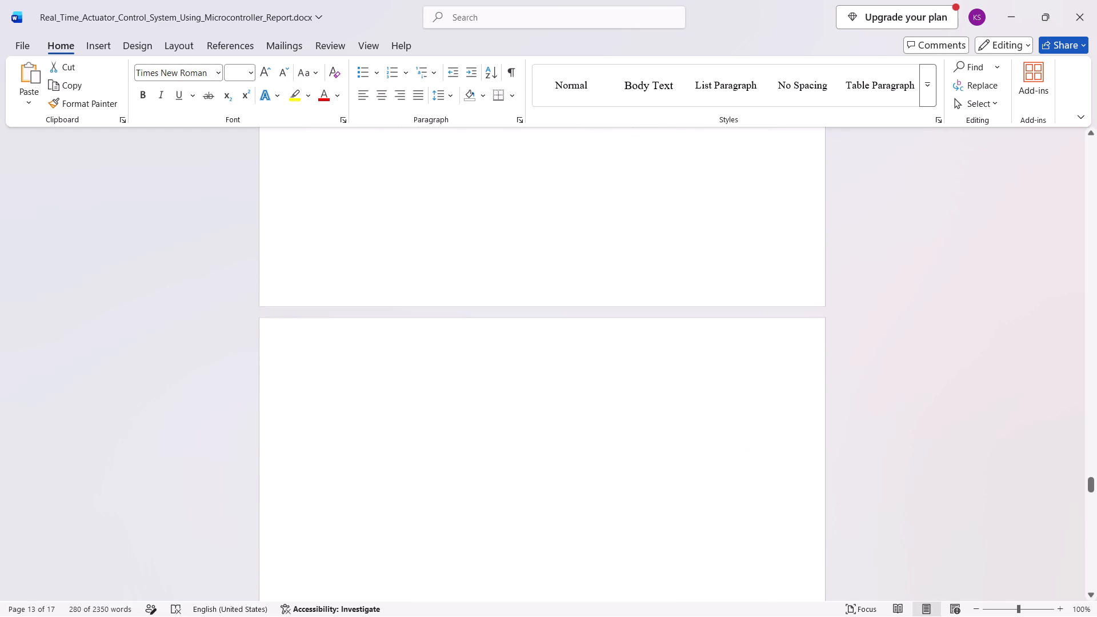
scroll(756, 596, "up", 1)
scroll(756, 596, "down", 1)
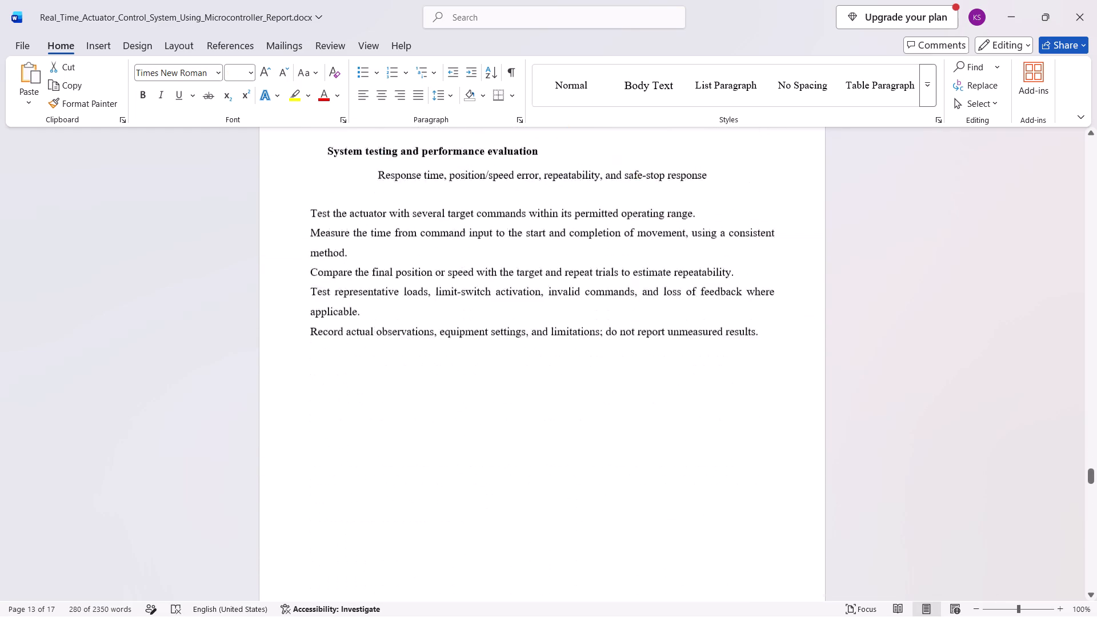
scroll(756, 596, "down", 2)
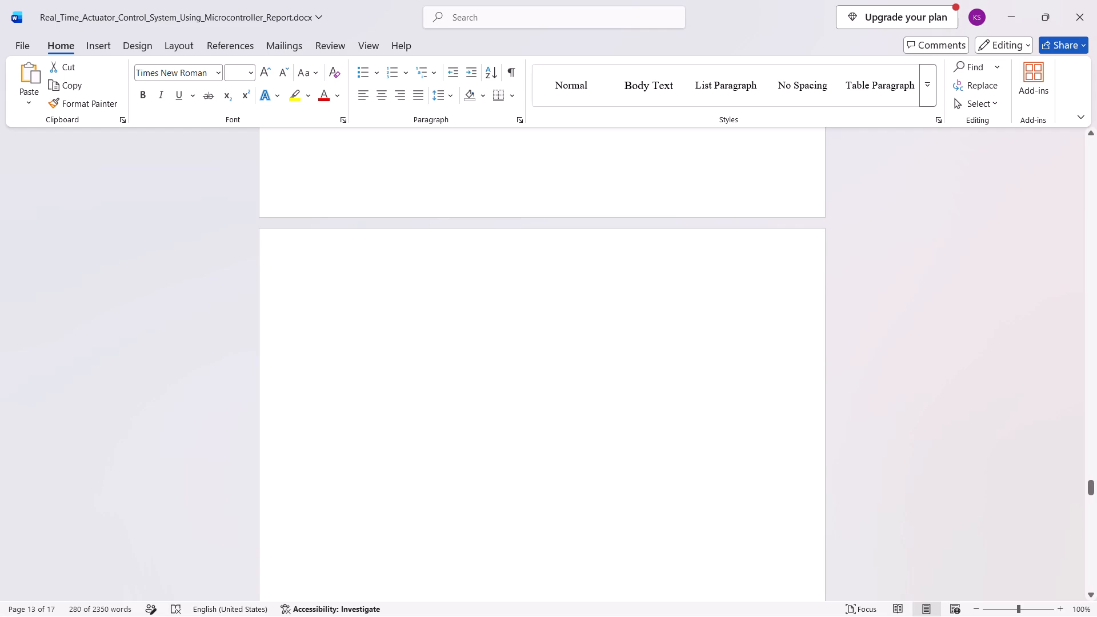
left_click(498, 249)
key("ctrl+v")
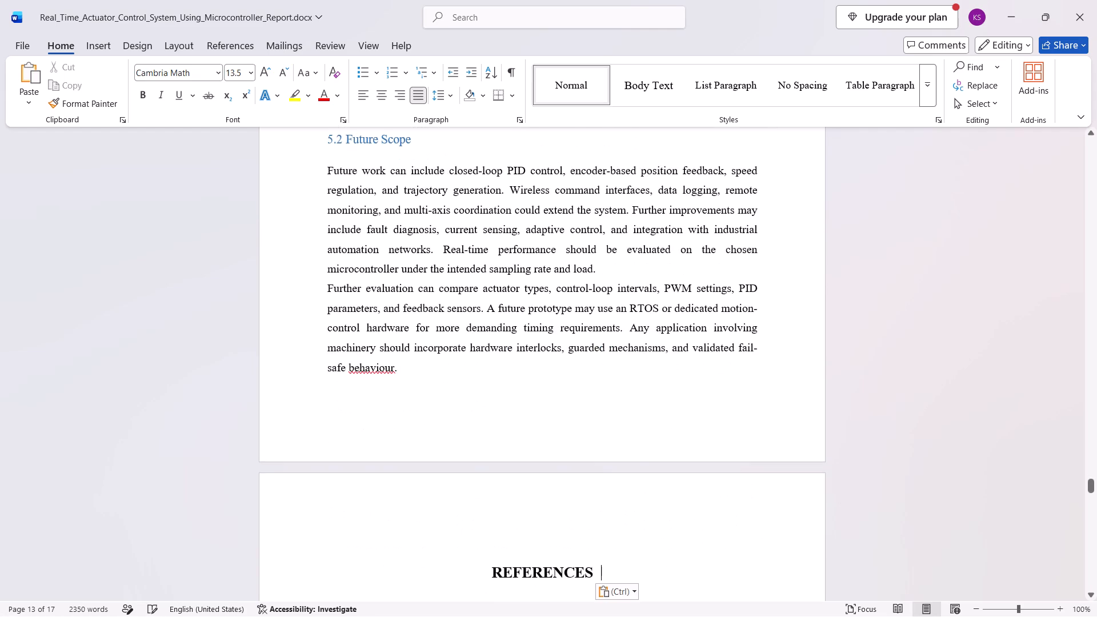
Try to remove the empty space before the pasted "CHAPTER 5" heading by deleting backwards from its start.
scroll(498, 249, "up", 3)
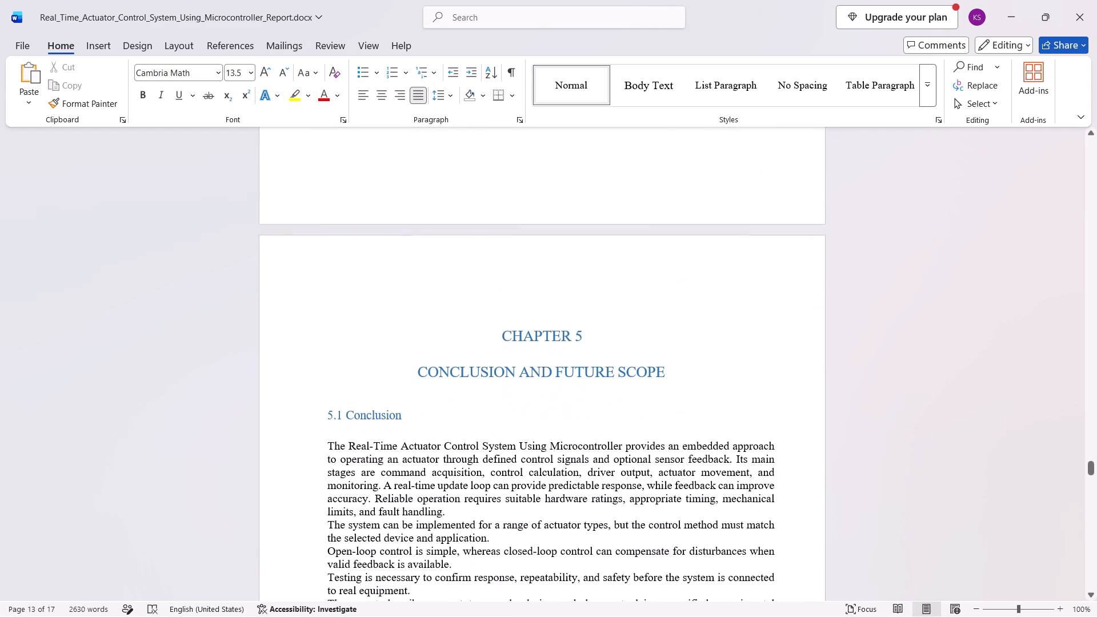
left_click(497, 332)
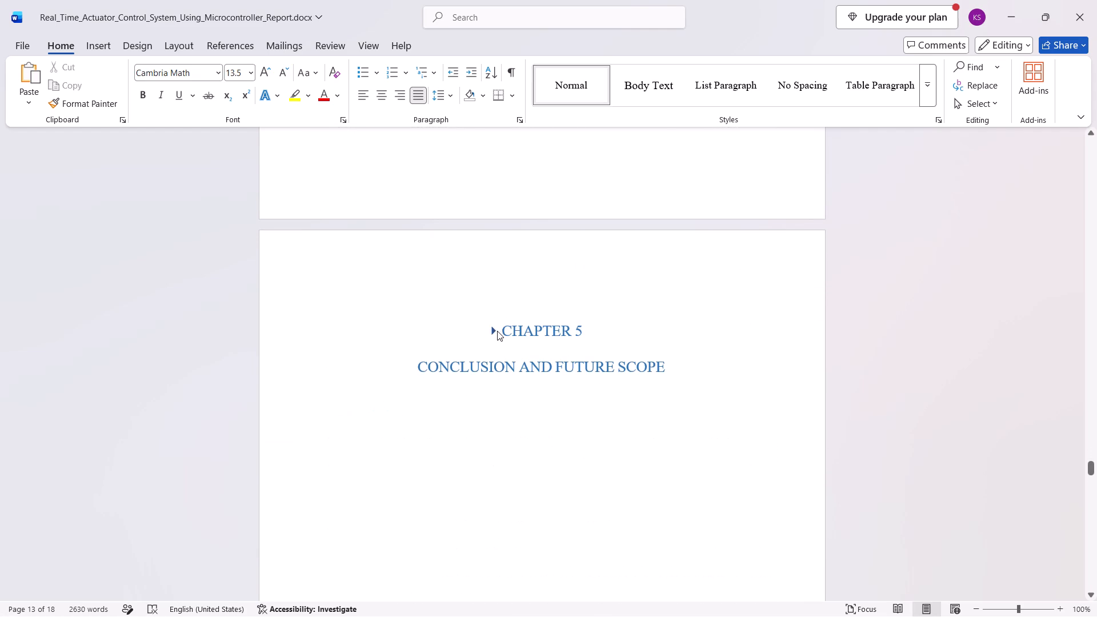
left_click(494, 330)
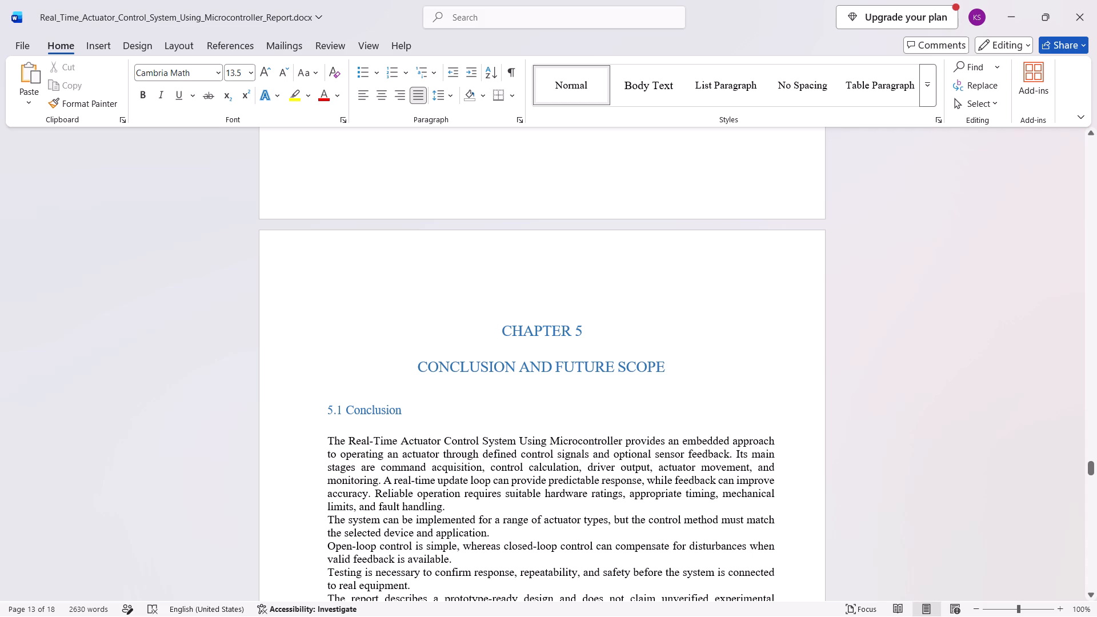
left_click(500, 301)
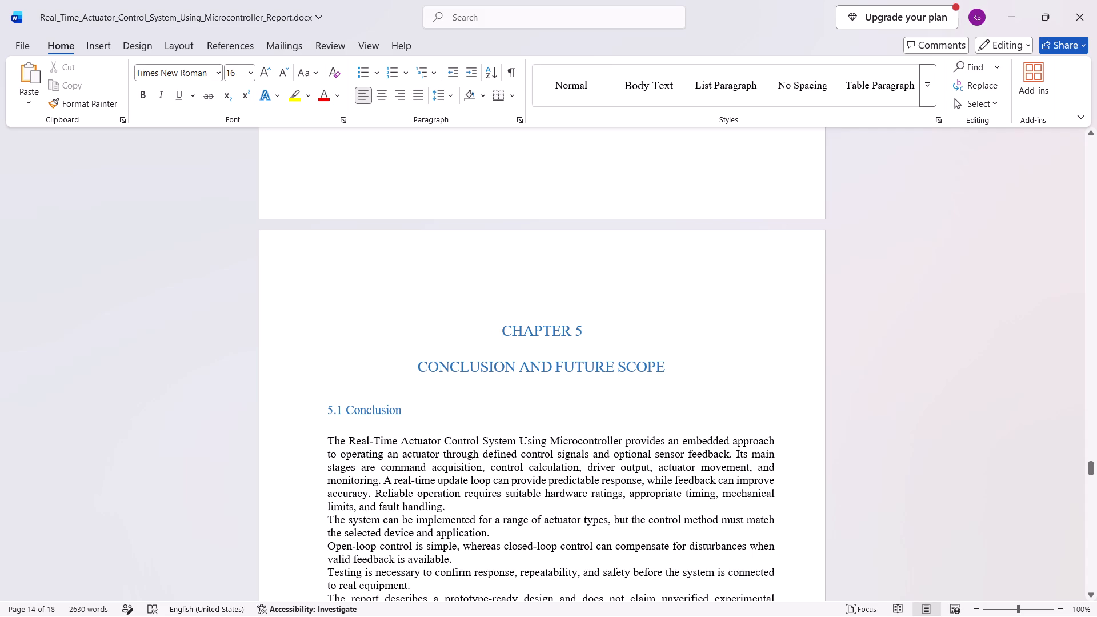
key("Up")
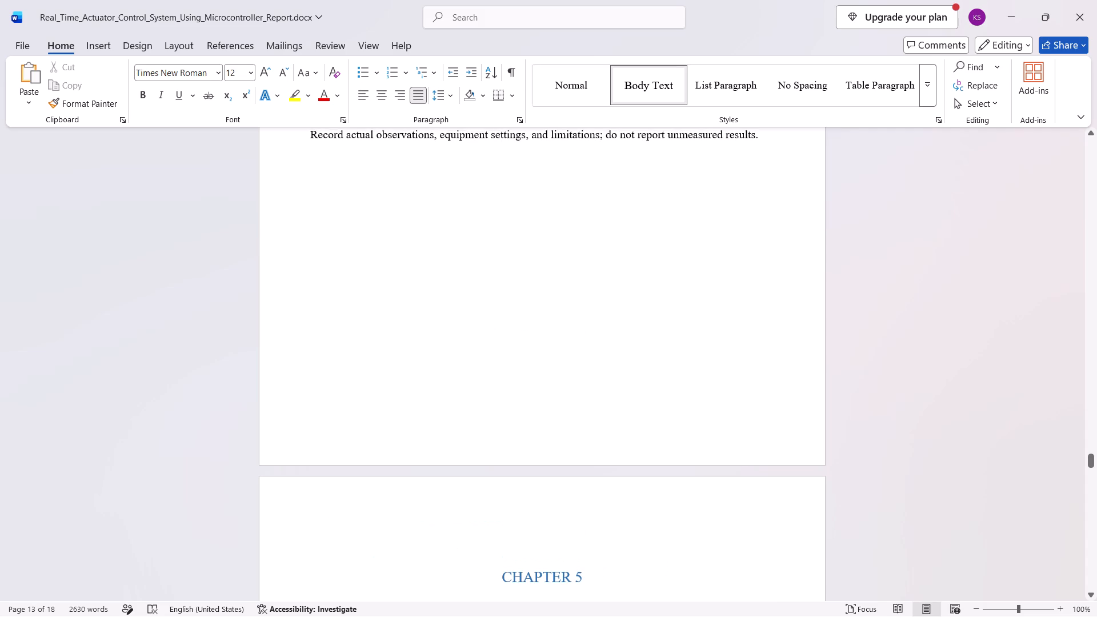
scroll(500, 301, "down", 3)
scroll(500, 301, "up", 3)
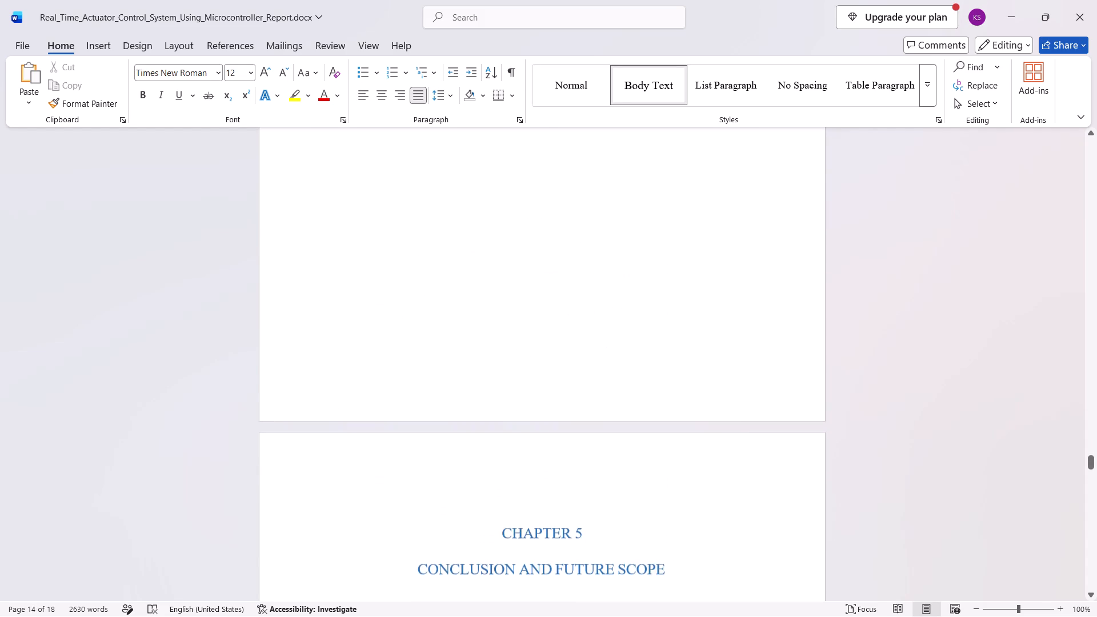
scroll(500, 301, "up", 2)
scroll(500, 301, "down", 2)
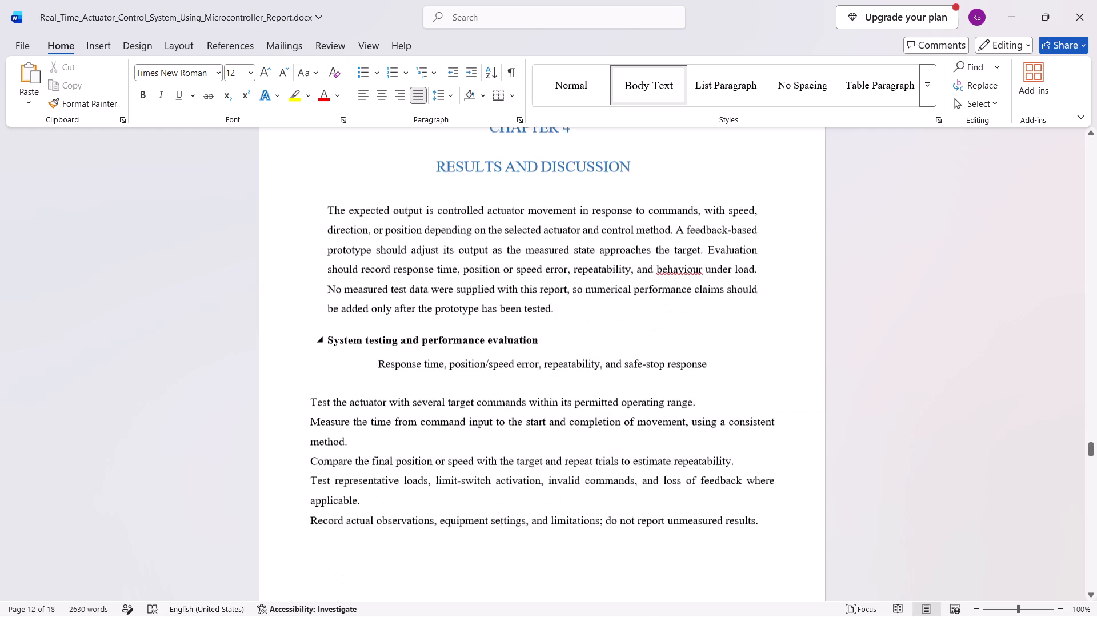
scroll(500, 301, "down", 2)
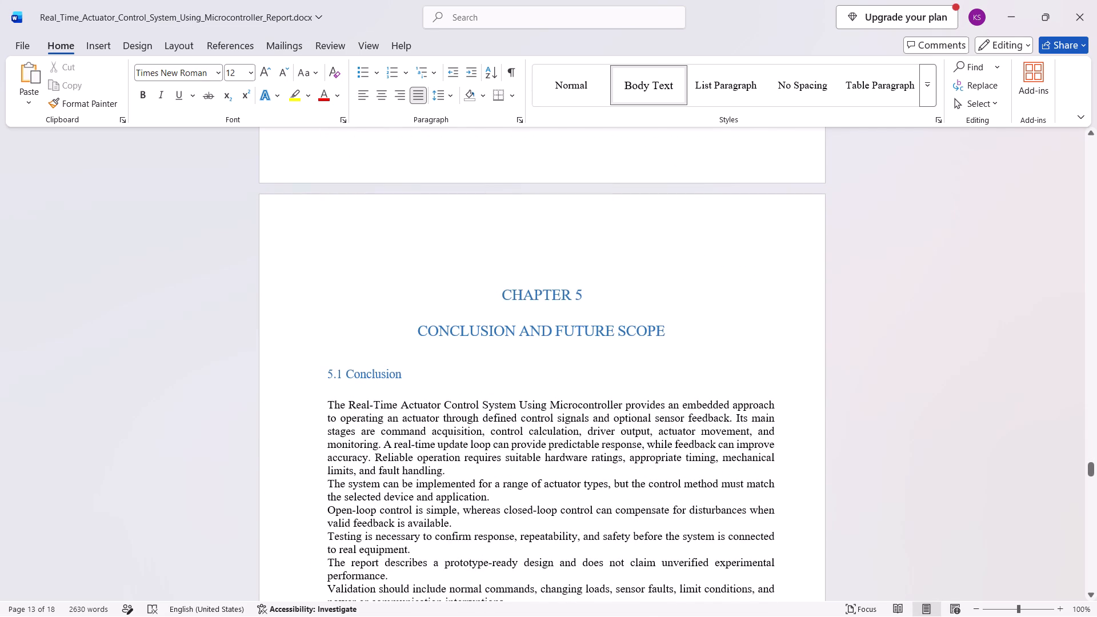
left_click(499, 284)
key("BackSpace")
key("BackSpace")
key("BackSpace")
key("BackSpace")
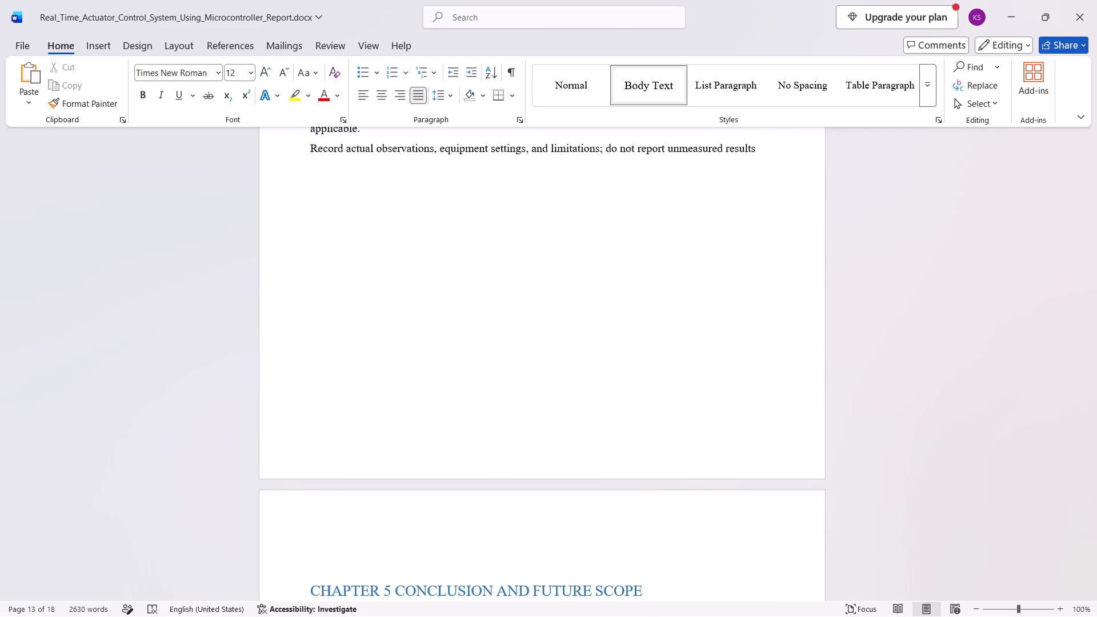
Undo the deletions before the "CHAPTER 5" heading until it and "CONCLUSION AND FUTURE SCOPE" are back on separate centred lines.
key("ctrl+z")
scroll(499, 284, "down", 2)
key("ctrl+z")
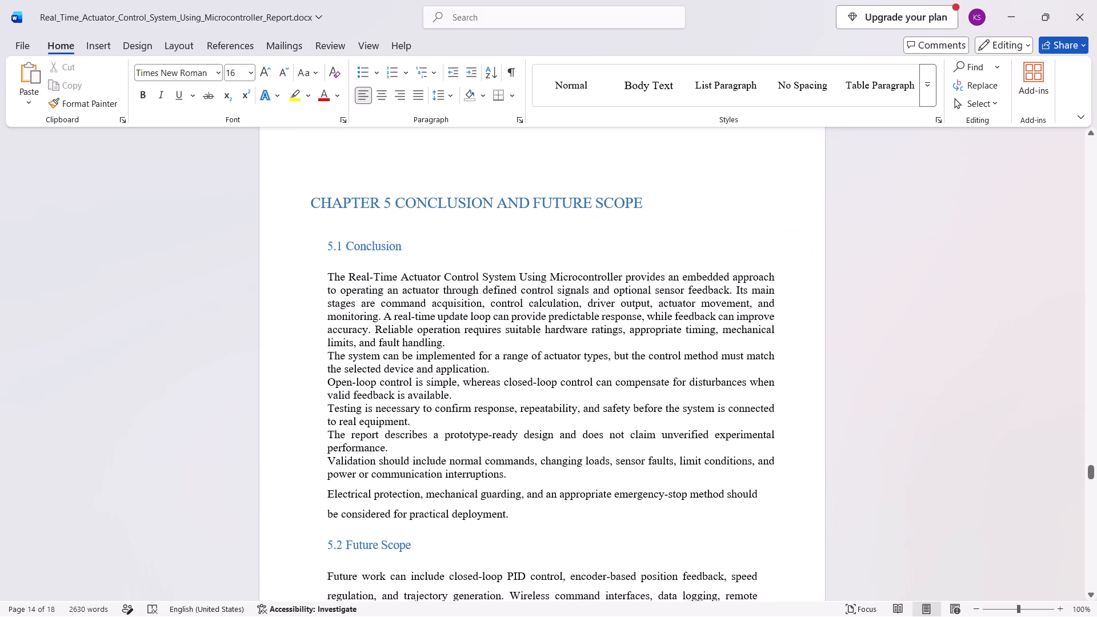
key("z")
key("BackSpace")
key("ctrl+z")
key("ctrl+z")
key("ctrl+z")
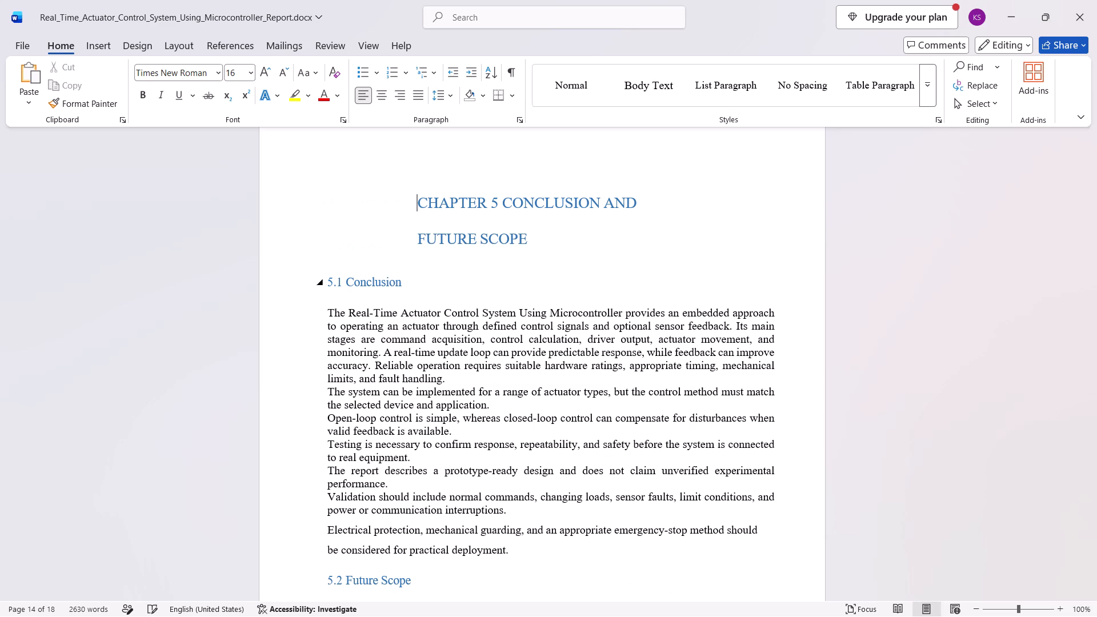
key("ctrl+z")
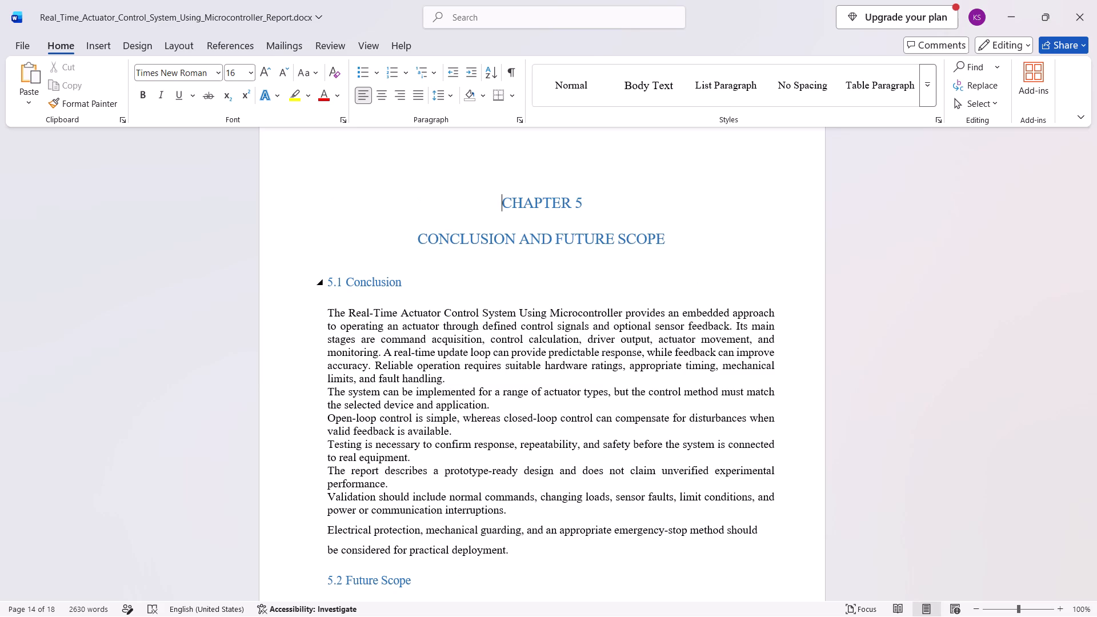
Check the layout from the end of Chapter 4 through the pasted 5.1 Conclusion and 5.2 Future Scope sections.
scroll(499, 284, "up", 1)
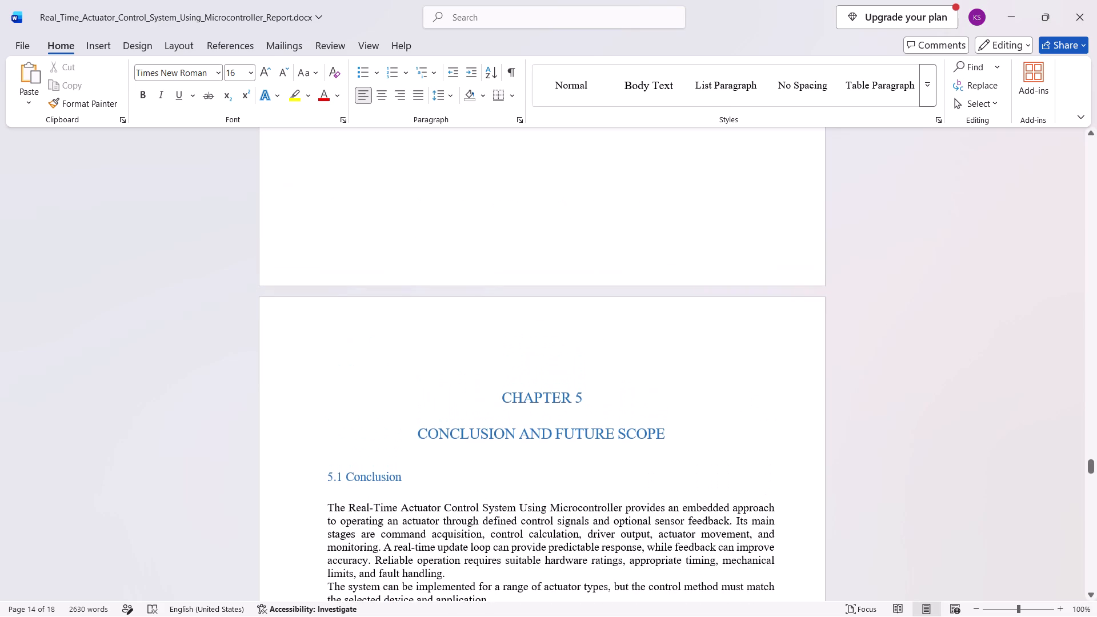
scroll(499, 284, "up", 4)
scroll(499, 284, "down", 2)
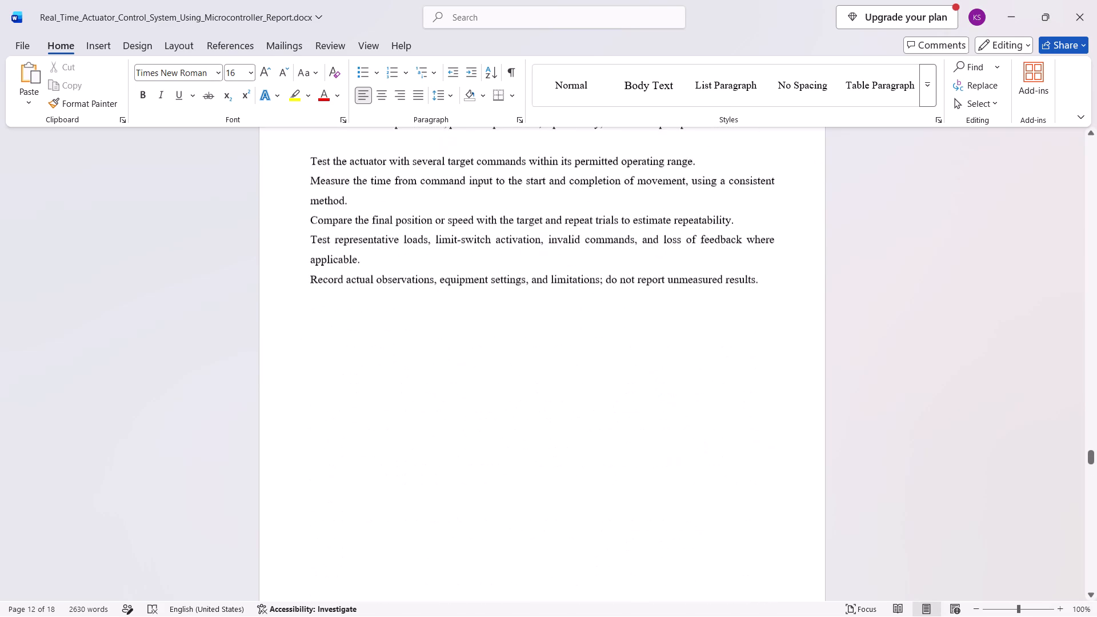
scroll(499, 284, "down", 4)
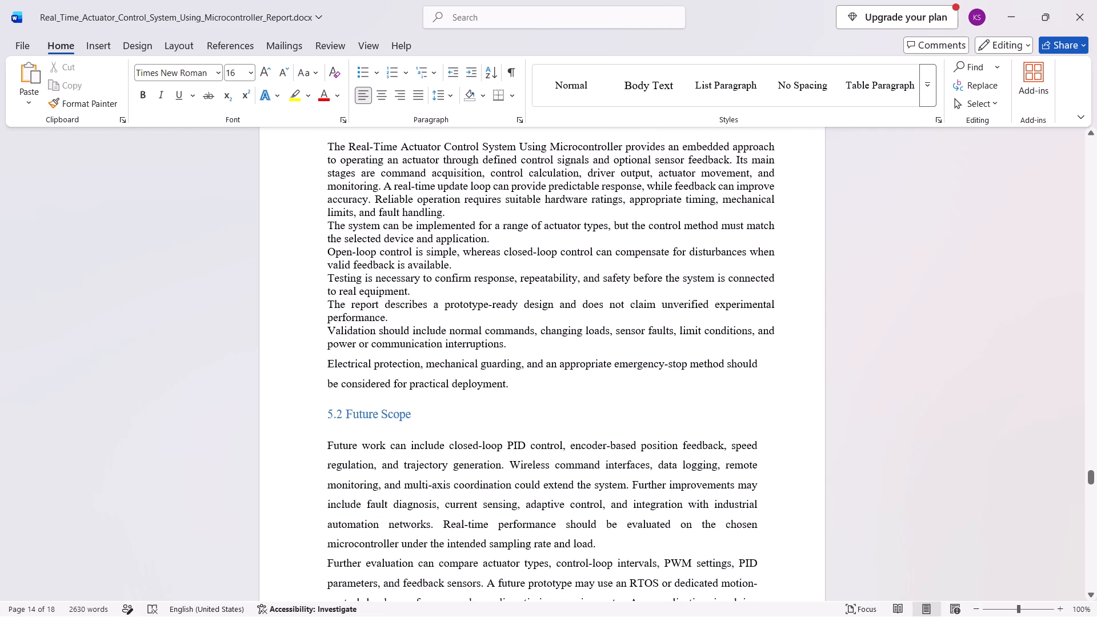
left_click_drag(341, 157, 539, 361)
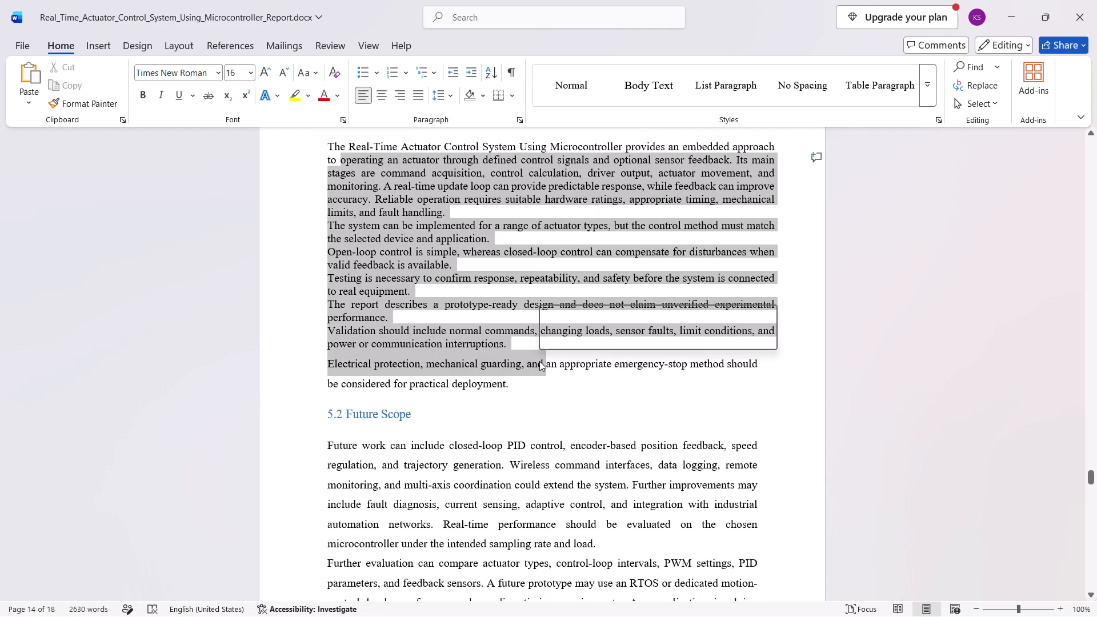
left_click(539, 361)
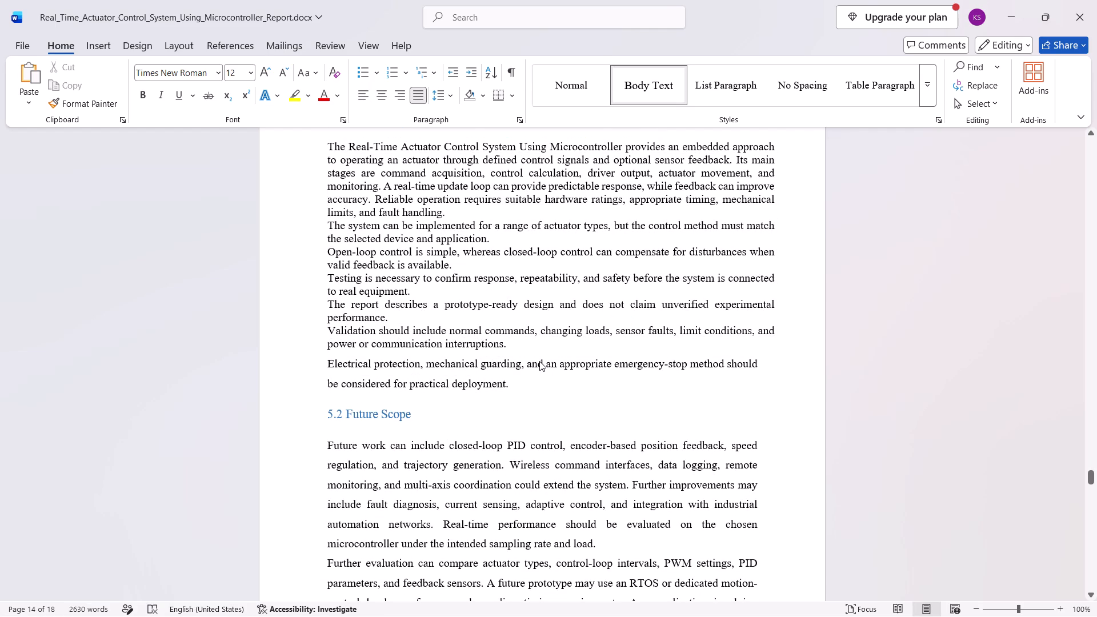
scroll(539, 361, "down", 1)
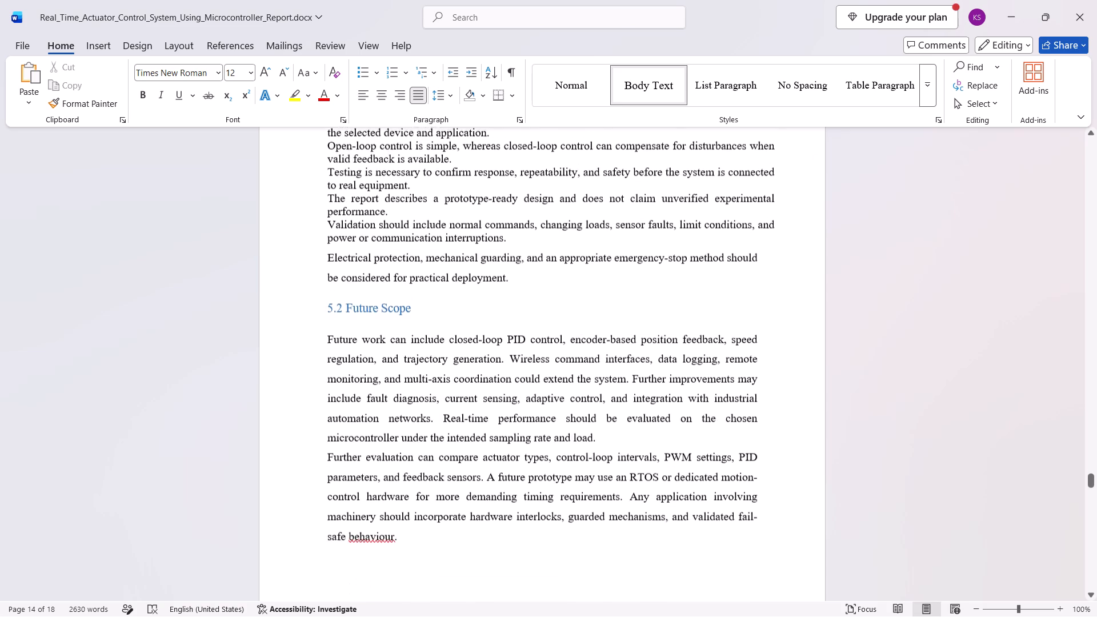
Try to close the empty space before the REFERENCES heading that follows Chapter 5 by deleting backwards from its start.
scroll(539, 361, "down", 4)
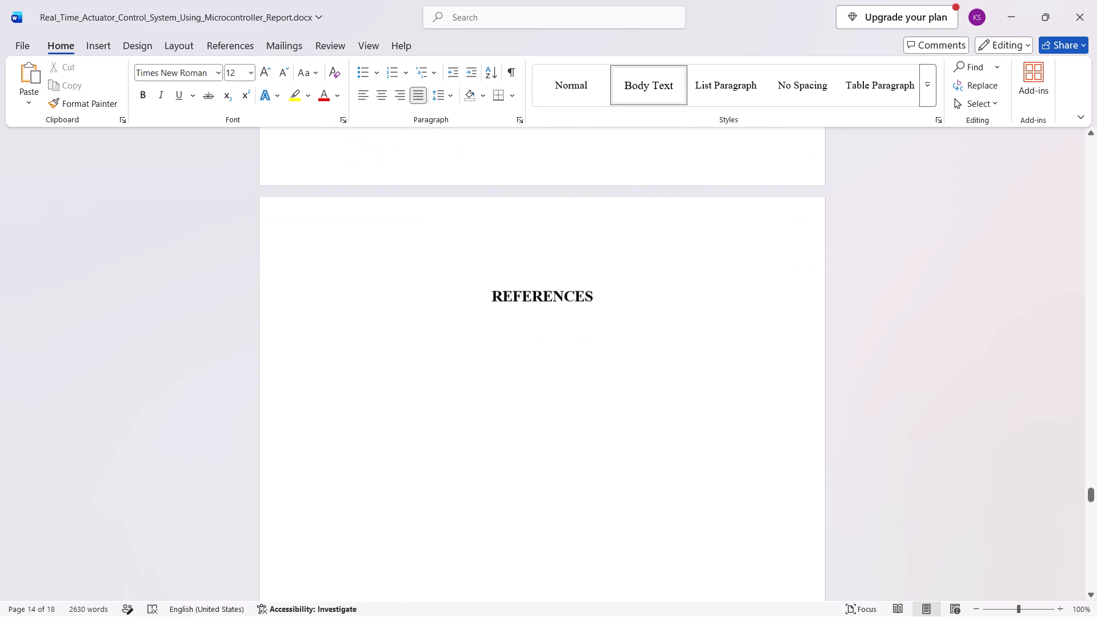
scroll(539, 361, "down", 1)
scroll(539, 361, "up", 2)
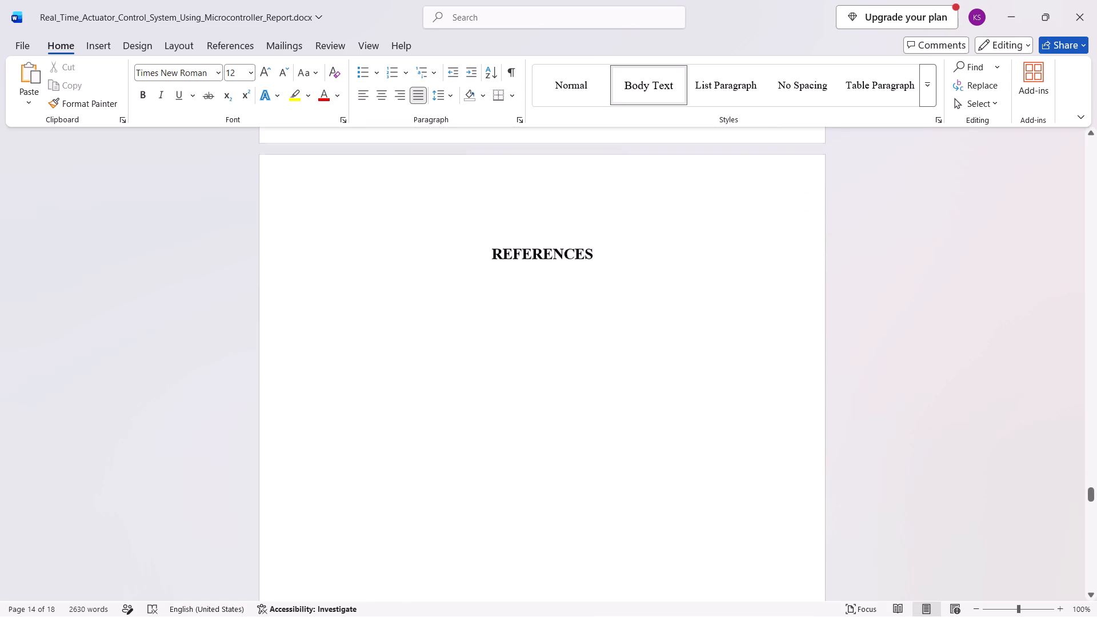
scroll(539, 361, "up", 1)
left_click(492, 311)
key("BackSpace")
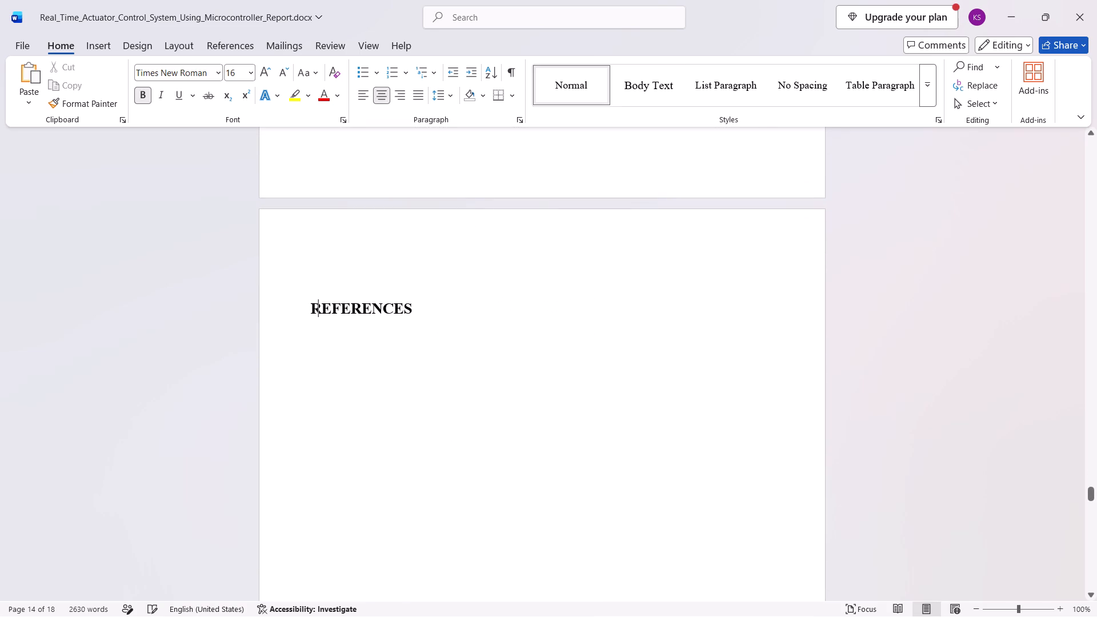
key("BackSpace")
key("BackSpace")
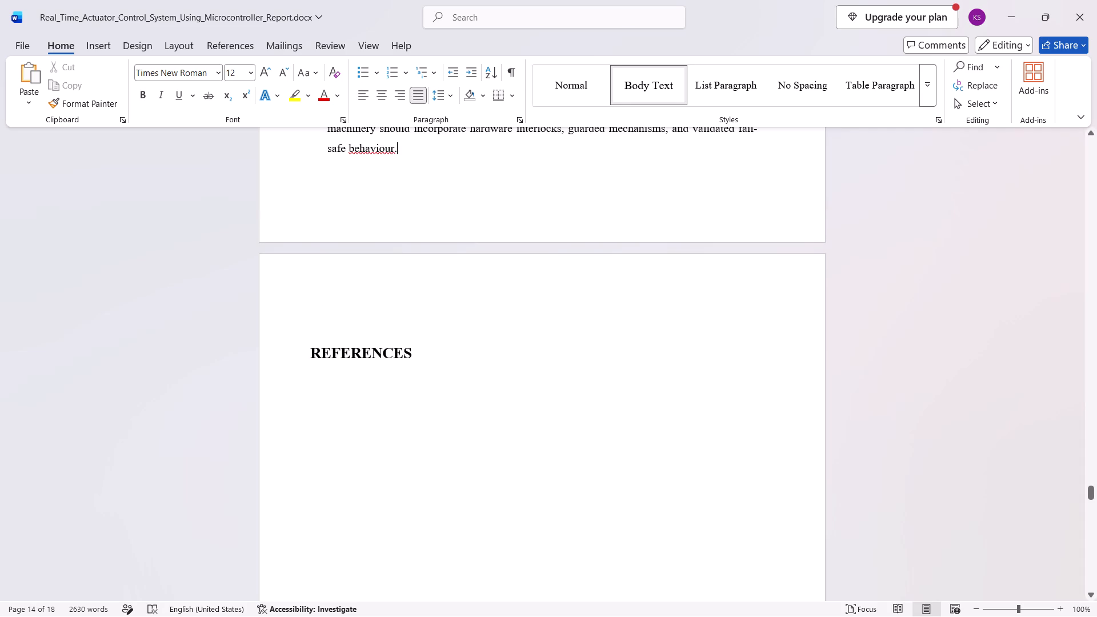
Replace the full stop after "fail-safe behaviour" at the end of 5.2 Future Scope with ten spaces.
left_click(305, 349)
key("BackSpace")
key("space")
key("space")
key("space")
key("space")
key("space")
key("space")
key("space")
key("space")
key("space")
key("space")
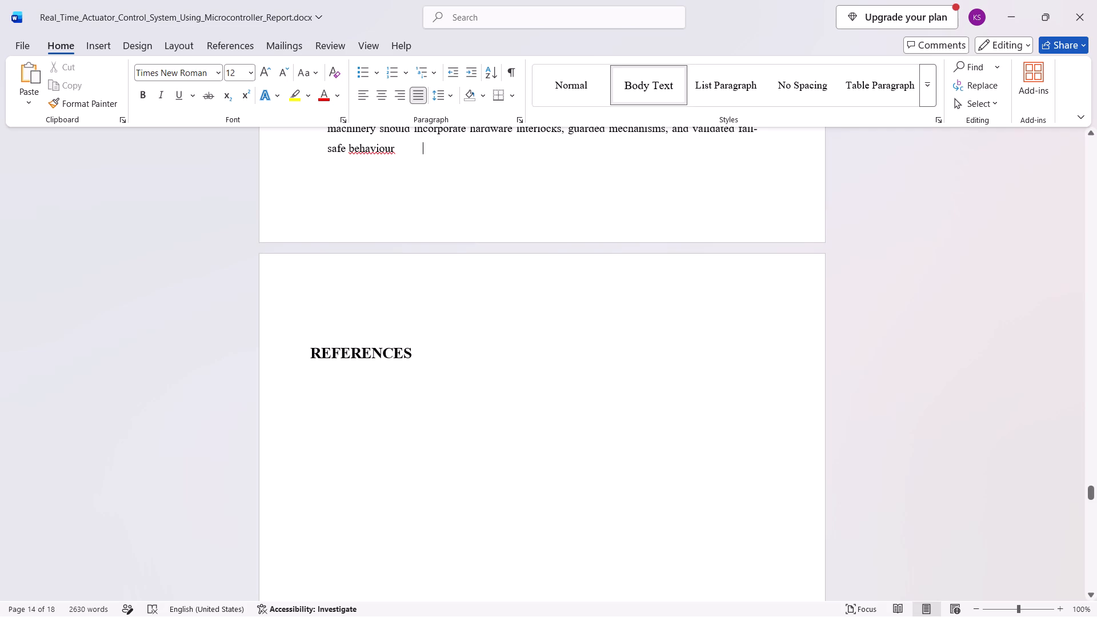
Insert spaces before the left-aligned REFERENCES heading until it sits near the centre of the page.
left_click(313, 354)
key("space")
key("space")
key("space")
key("space")
key("space")
key("space")
key("space")
key("space")
key("space")
key("space")
key("space")
key("space")
key("space")
key("space")
key("space")
key("space")
key("space")
key("space")
key("space")
key("space")
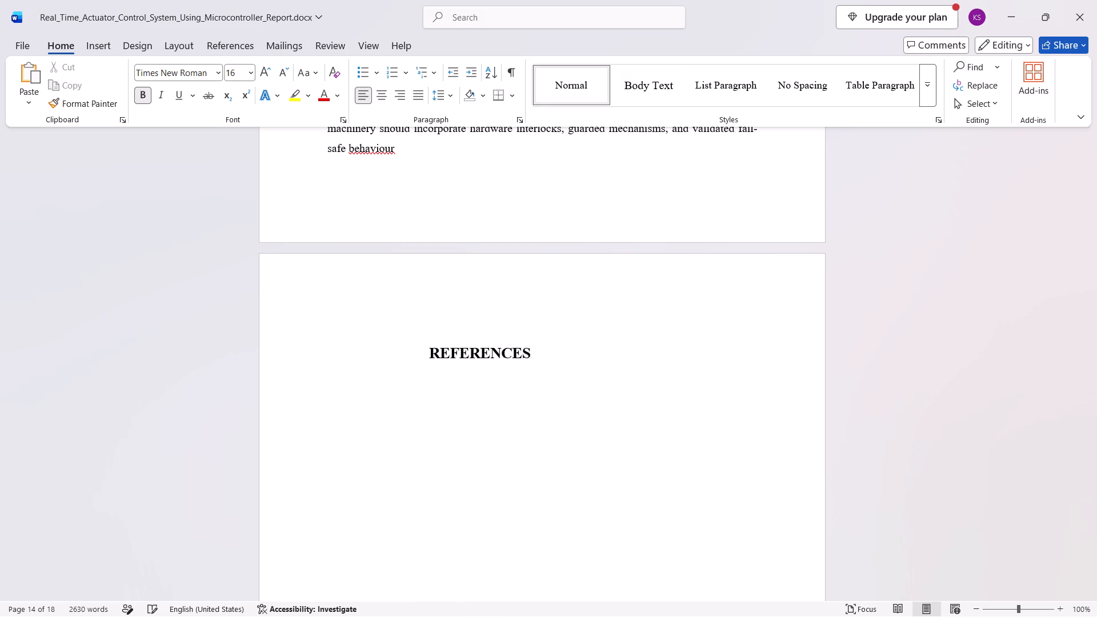
key("space")
key("space")
key("space")
key("space")
key("space")
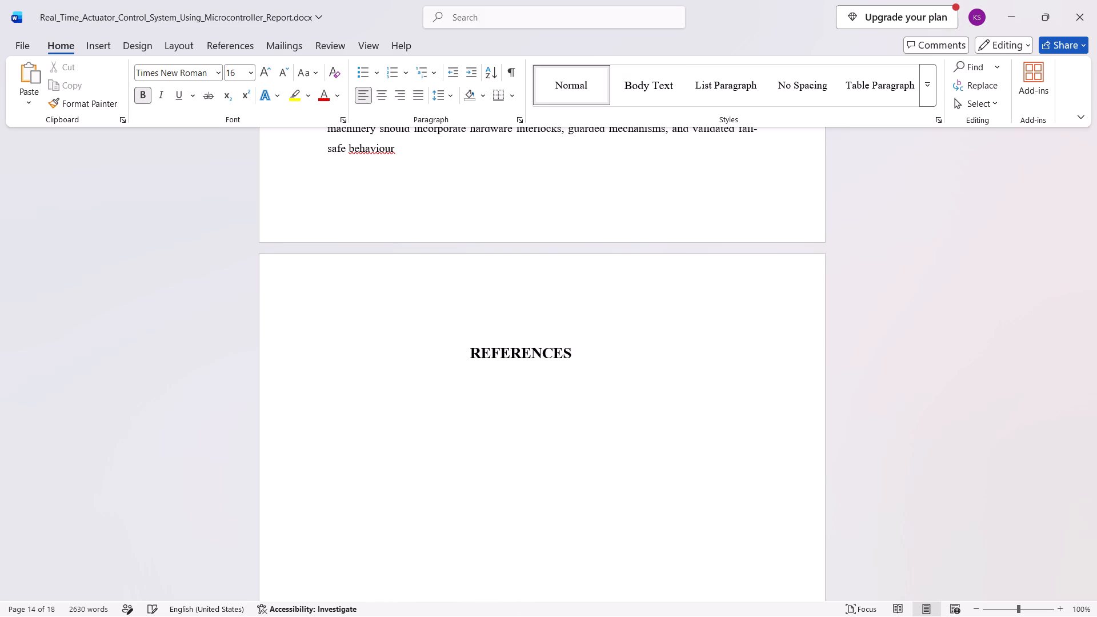
key("space")
Delete the duplicate Chapter 5 after the new REFERENCES page, from its heading through 5.3 Conclusion, 5.4 Future Scope and the closing "fail-safe behaviour.".
scroll(313, 354, "down", 2)
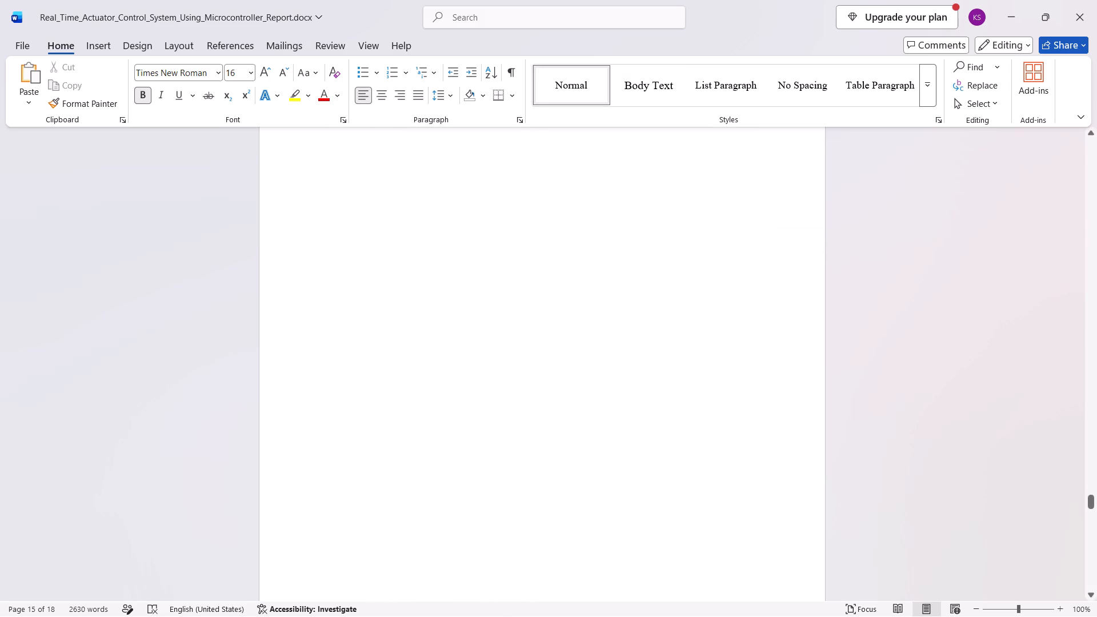
scroll(313, 354, "down", 2)
scroll(313, 354, "up", 6)
scroll(313, 354, "down", 1)
scroll(313, 354, "up", 1)
scroll(313, 354, "down", 3)
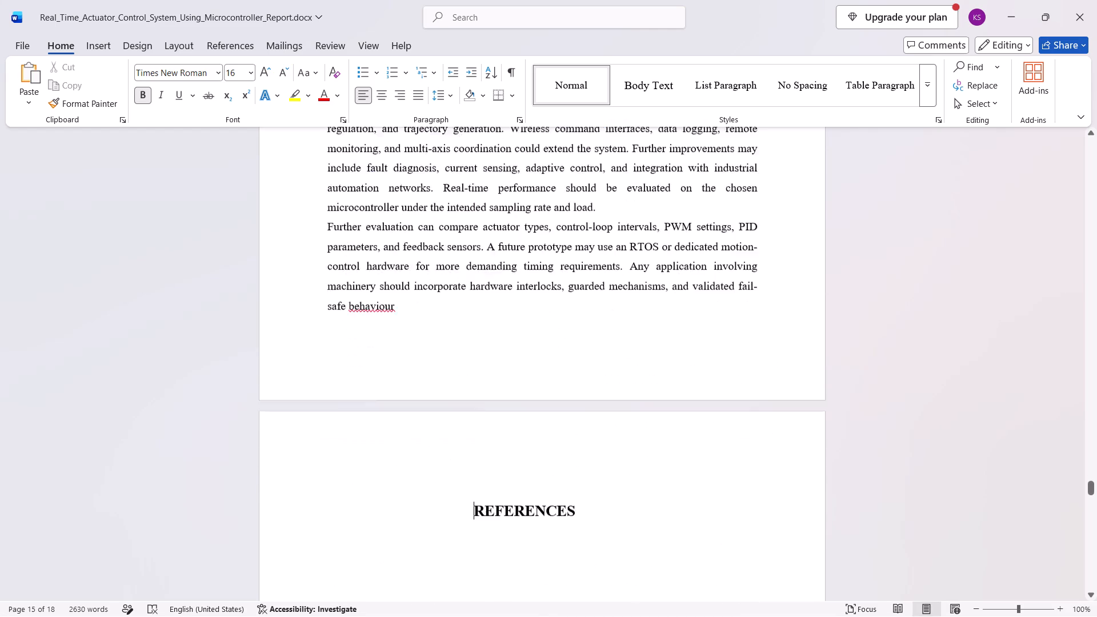
scroll(313, 354, "down", 2)
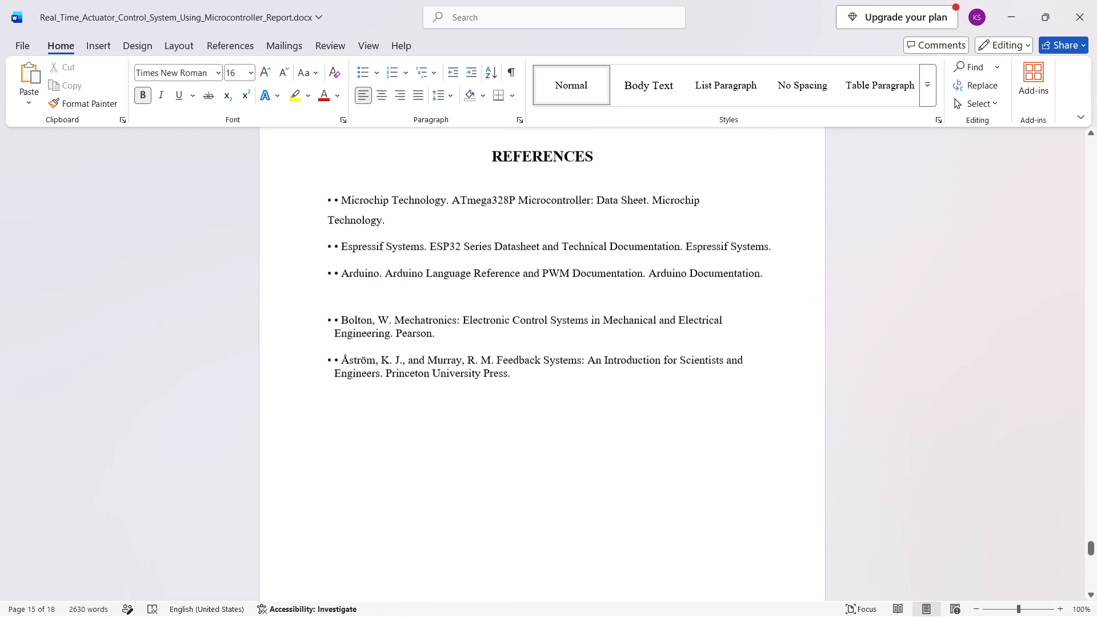
scroll(313, 354, "up", 3)
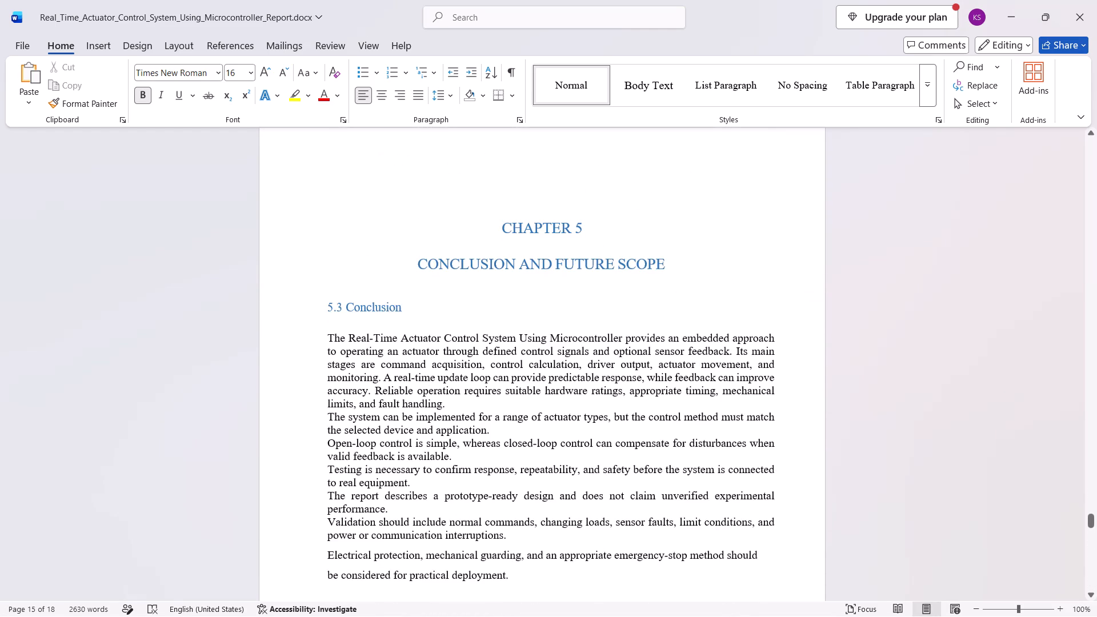
scroll(313, 354, "up", 1)
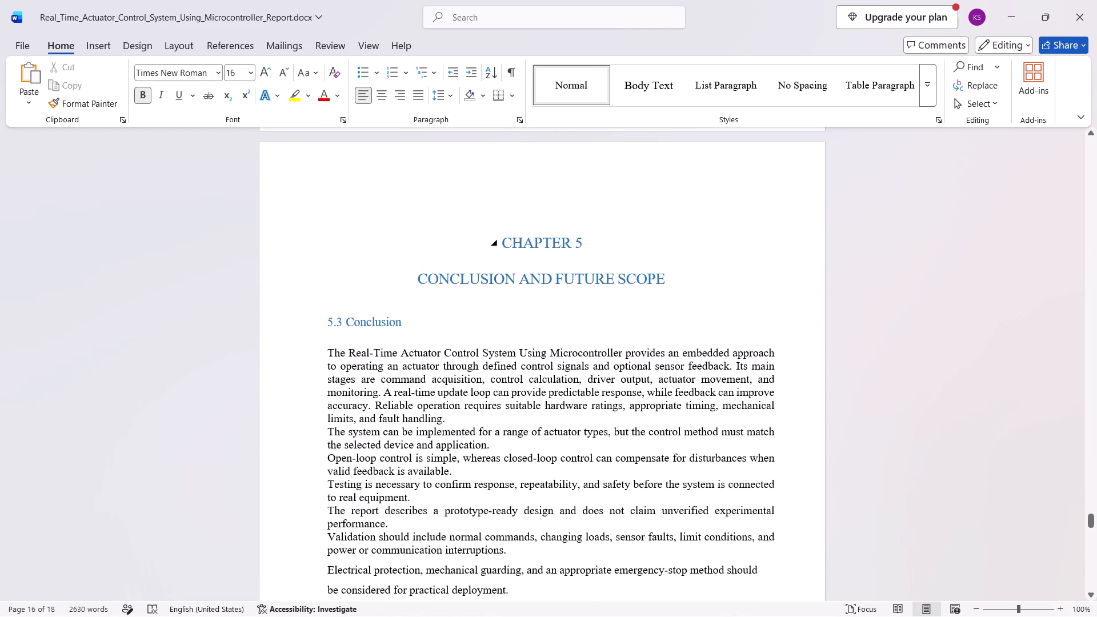
left_click_drag(502, 240, 716, 612)
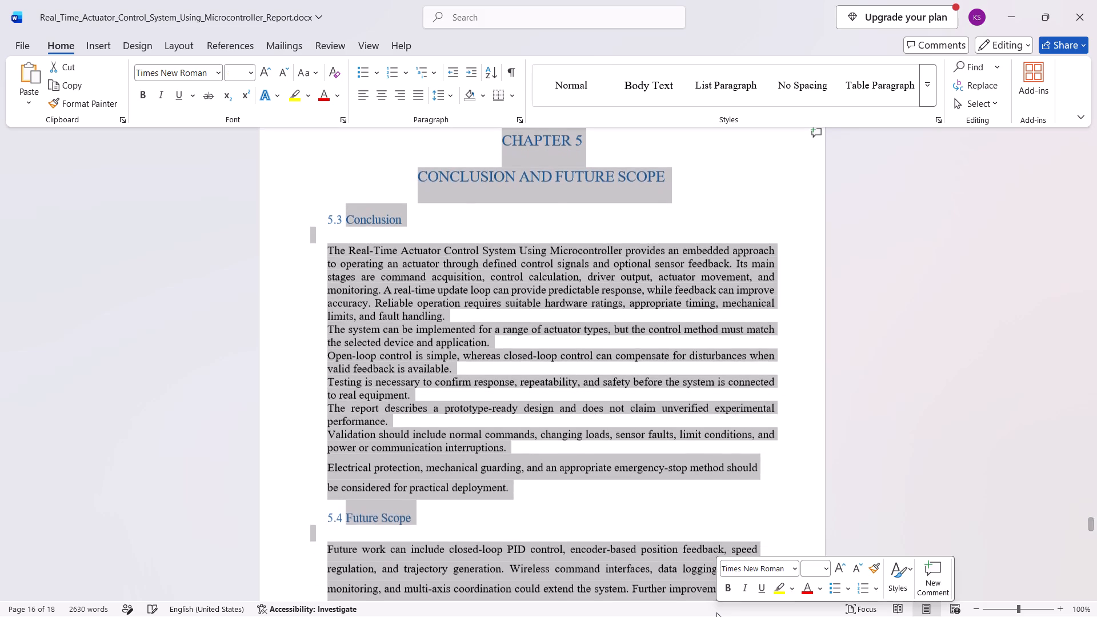
key("Delete")
scroll(716, 612, "up", 1)
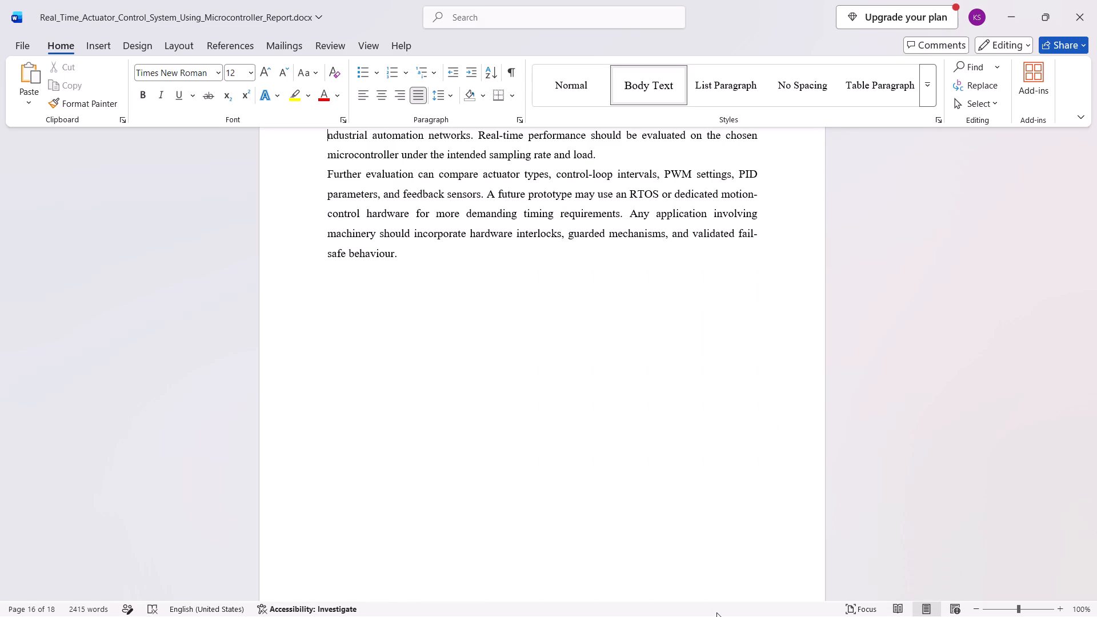
scroll(561, 333, "up", 1)
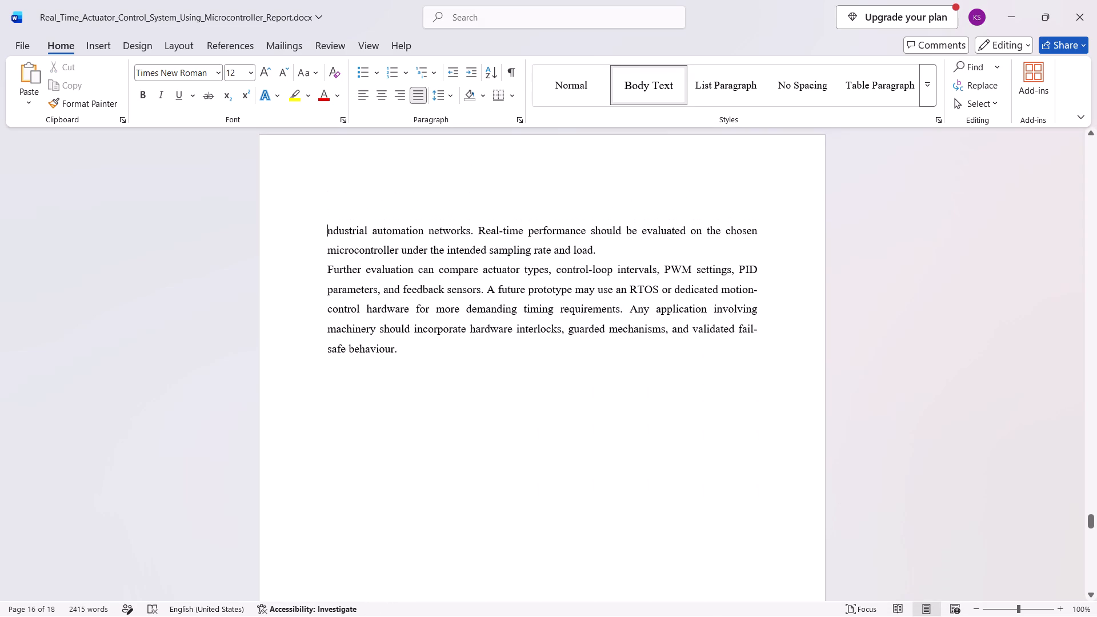
left_click_drag(323, 229, 444, 367)
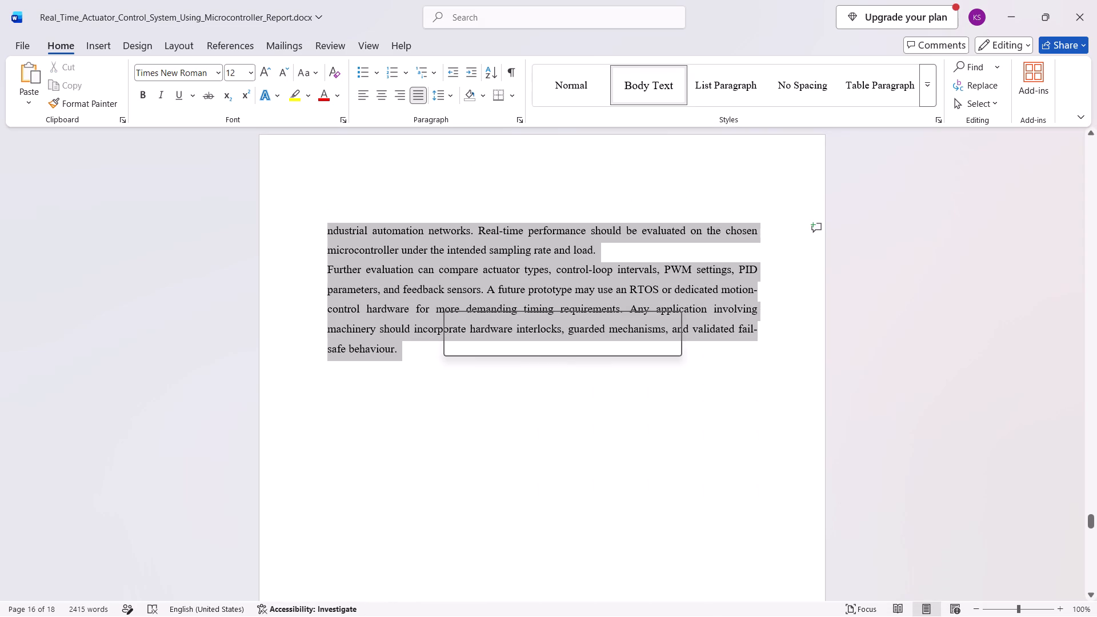
key("Delete")
Copy the reference entries from Microchip Technology through Åström and Murray and paste them below the earlier, empty REFERENCES heading.
scroll(444, 367, "down", 2)
scroll(444, 367, "up", 1)
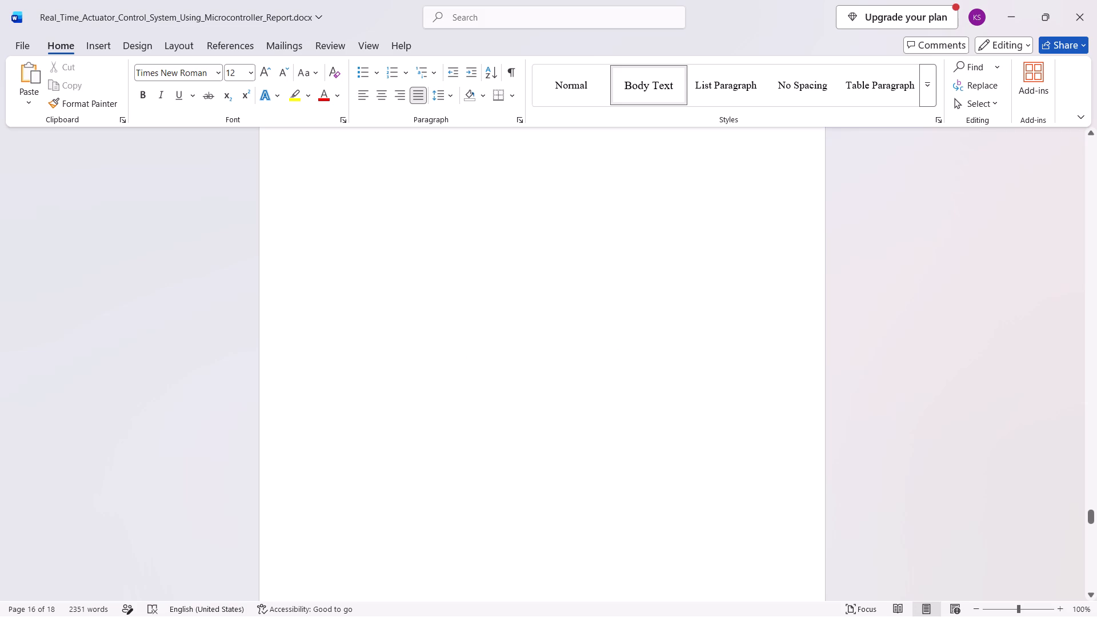
scroll(444, 367, "up", 5)
scroll(444, 367, "down", 6)
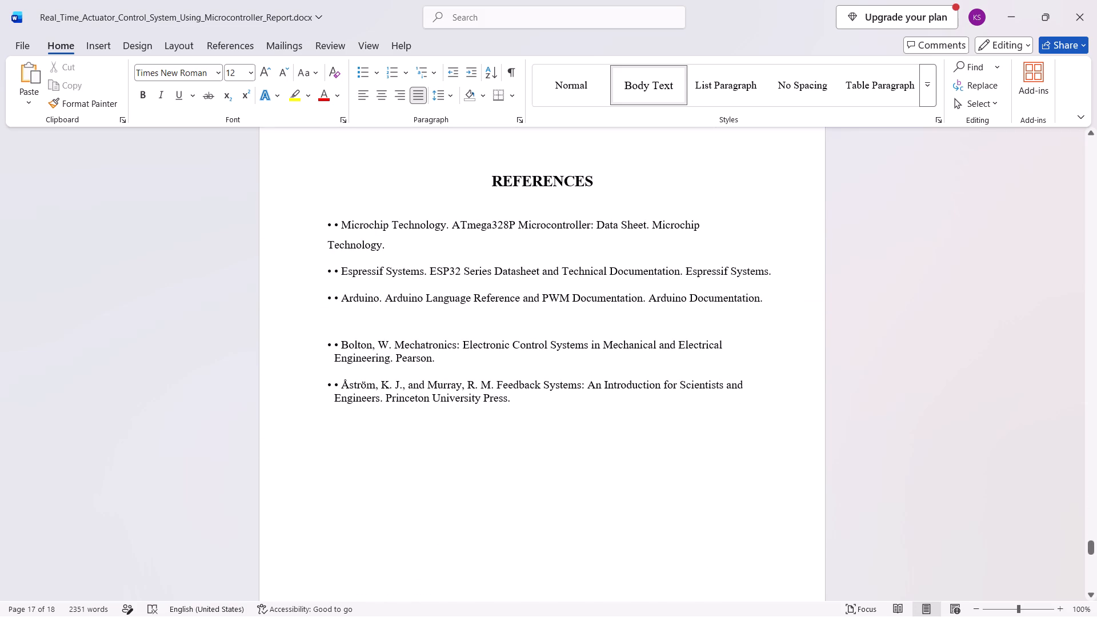
left_click_drag(332, 222, 446, 365)
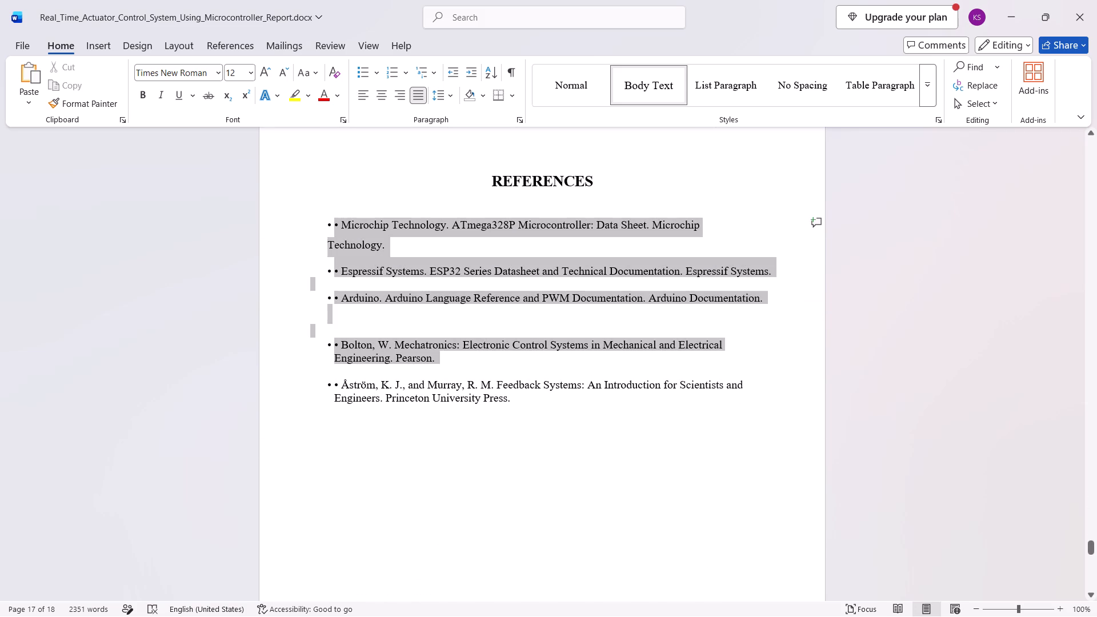
left_click_drag(446, 365, 519, 404)
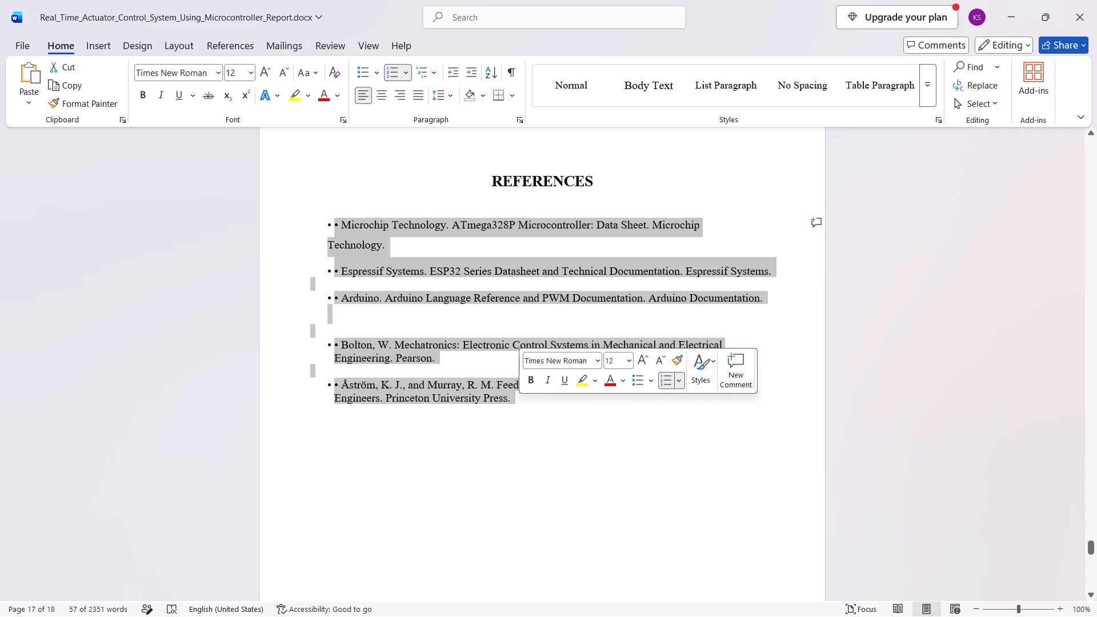
key("ctrl+c")
scroll(519, 404, "up", 3)
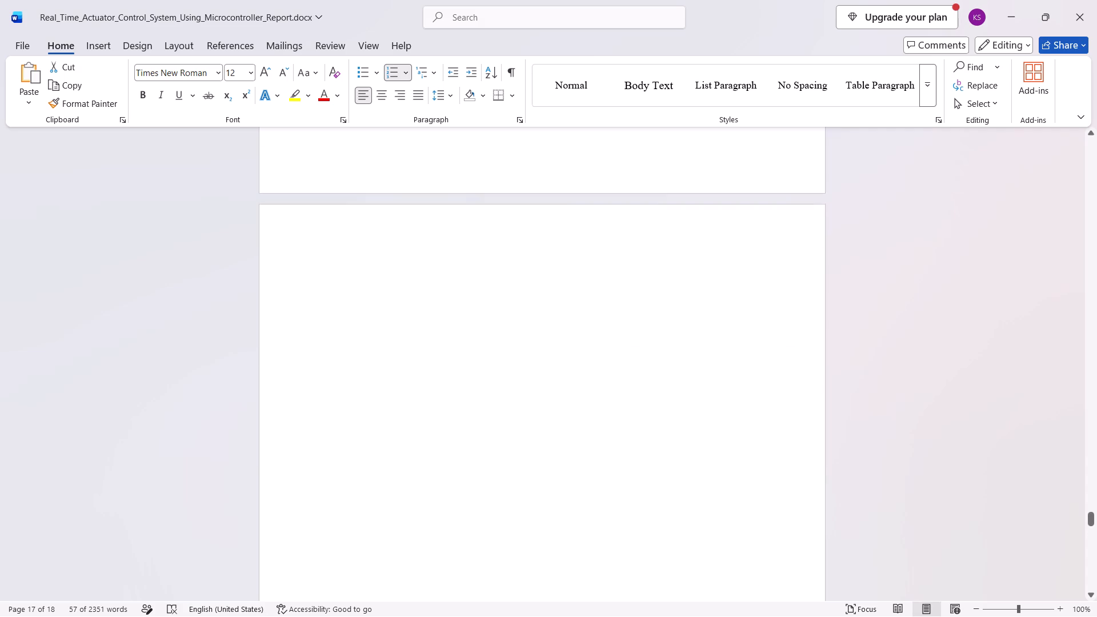
scroll(519, 404, "up", 5)
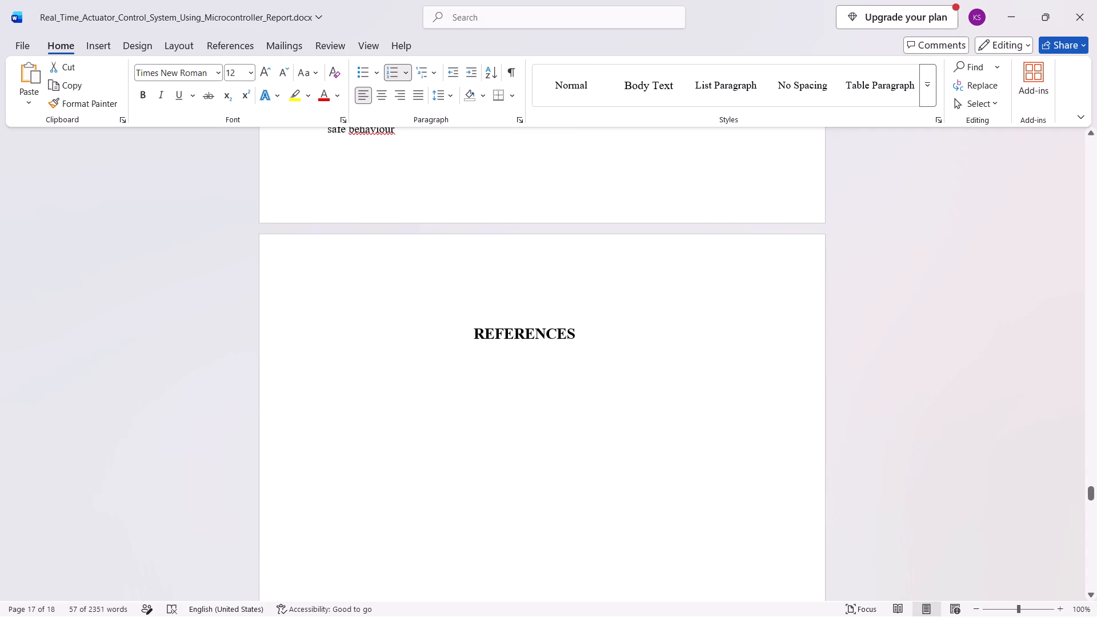
left_click(589, 337)
key("Return")
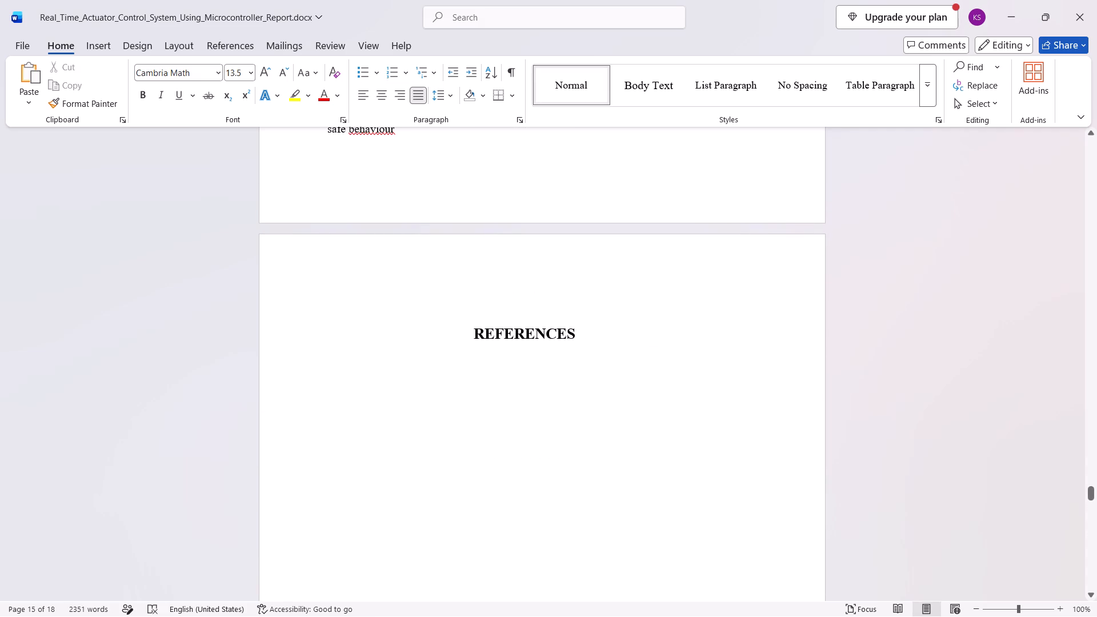
key("ctrl+v")
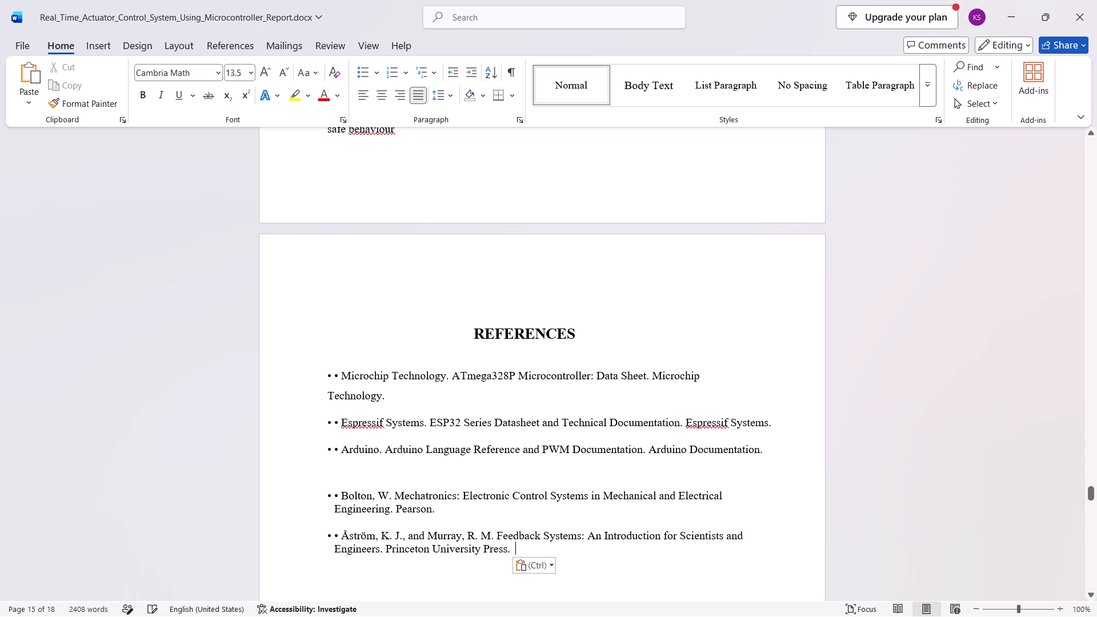
Remove the doubled bullets before the pasted Microchip Technology, Espressif Systems and Arduino references, leaving one bullet each.
left_click(332, 372)
key("BackSpace")
key("Down")
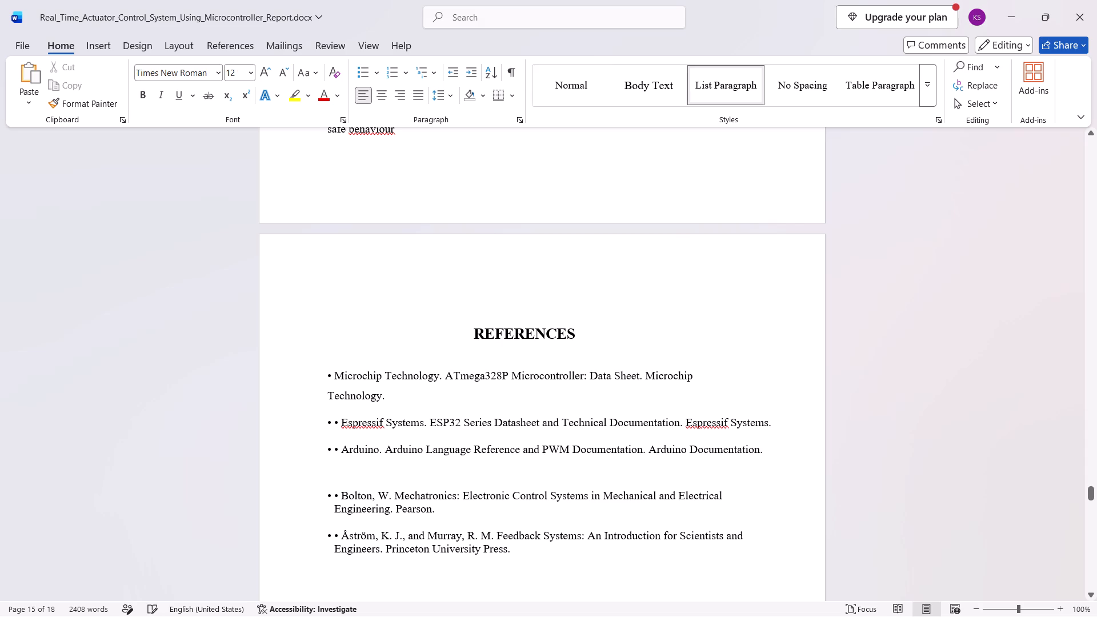
key("Down")
key("BackSpace")
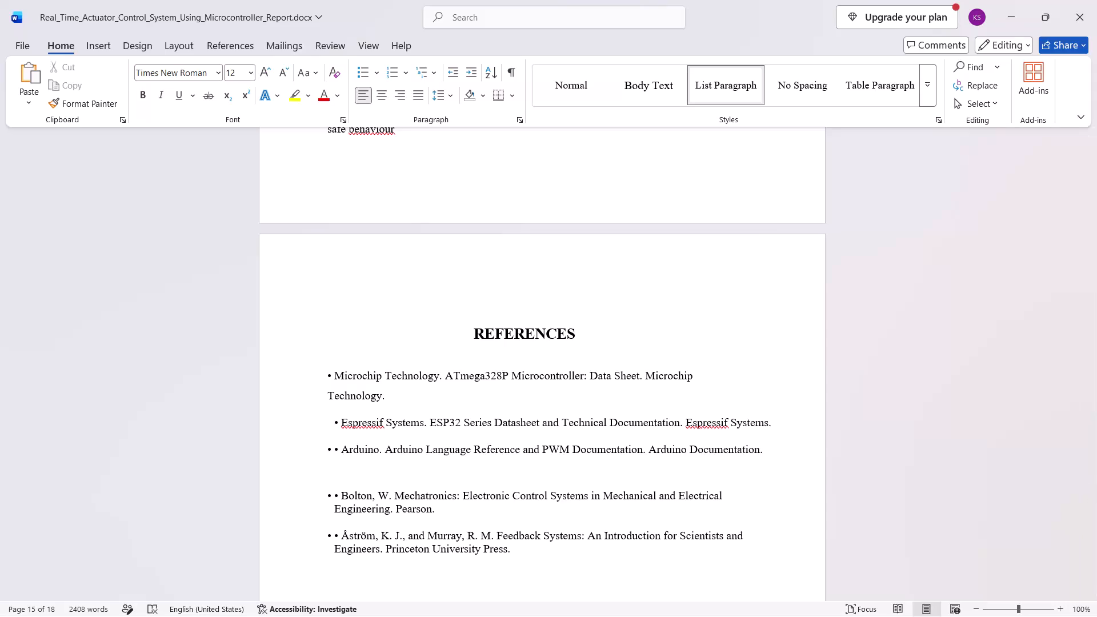
key("ctrl+z")
key("Right")
key("BackSpace")
key("Down")
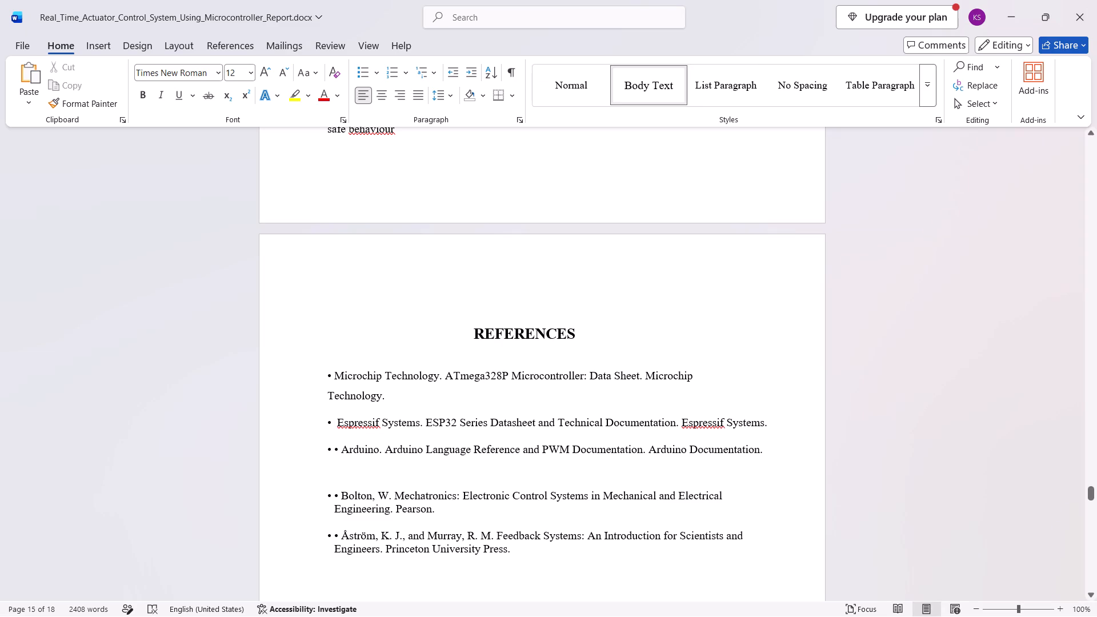
left_click(341, 446)
key("BackSpace")
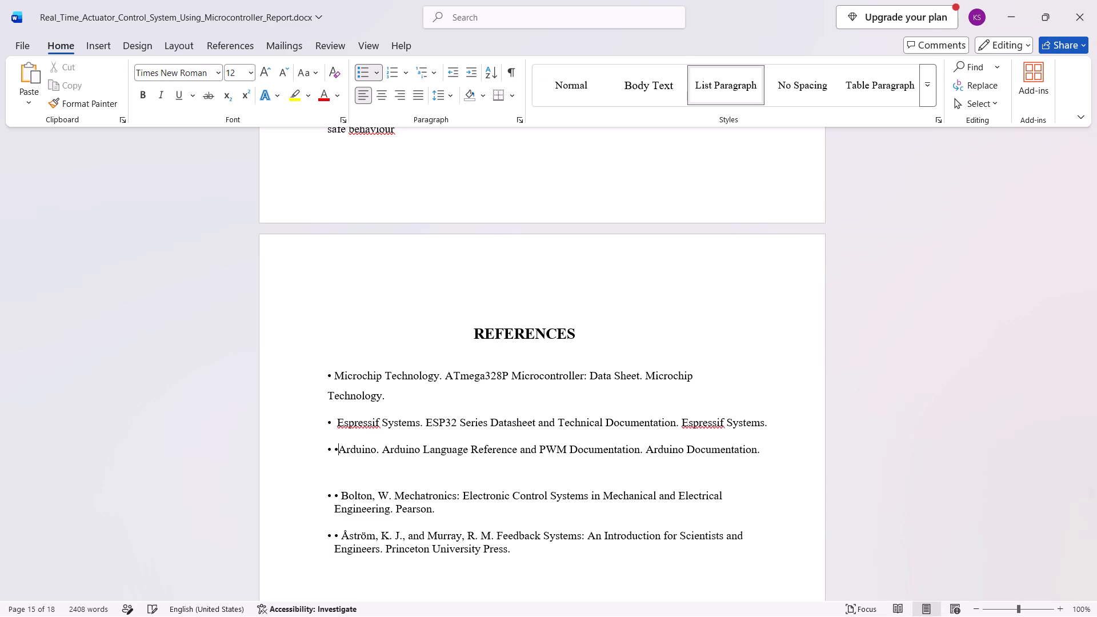
key("BackSpace")
Remove the doubled bullets before the pasted Bolton and Åström and Murray references, leaving one bullet each.
key("Down")
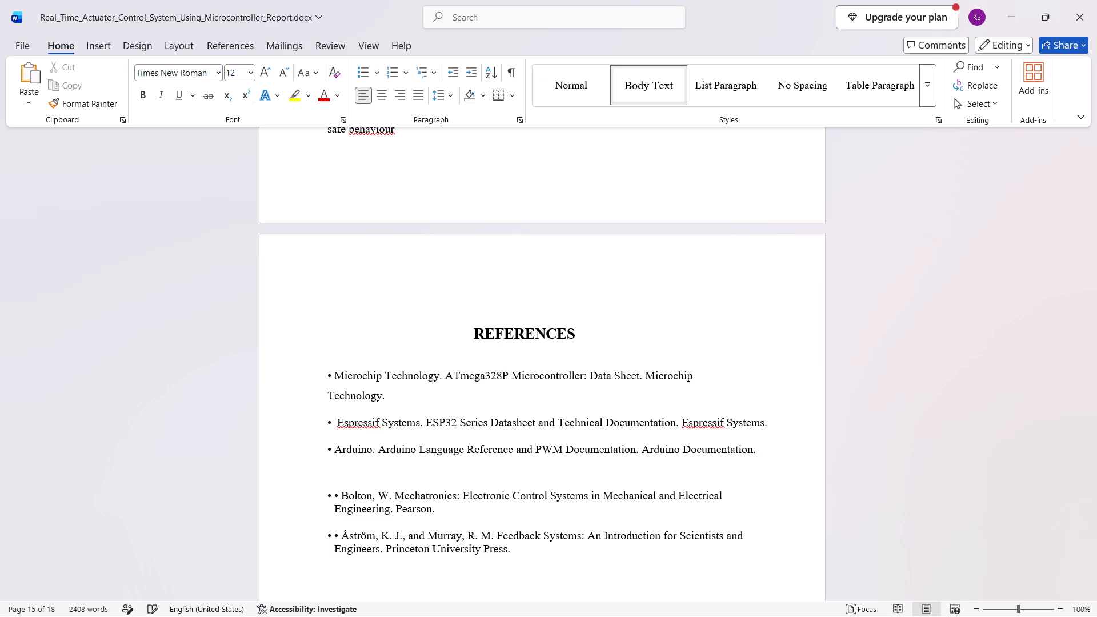
key("Down")
key("Right")
key("Right")
key("Right")
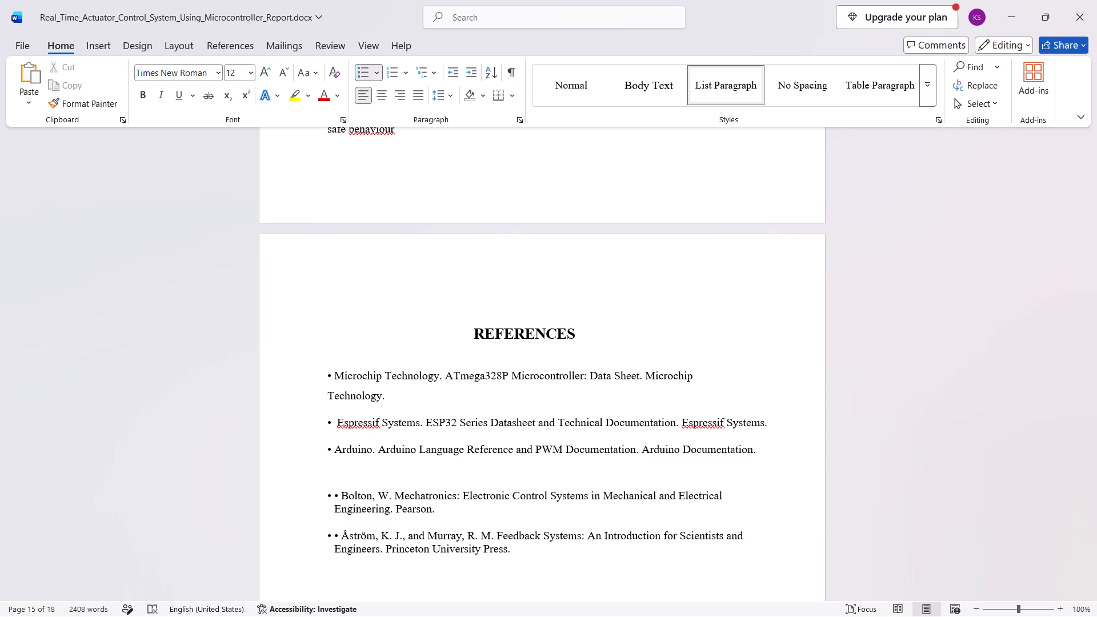
key("BackSpace")
key("Down")
key("Down")
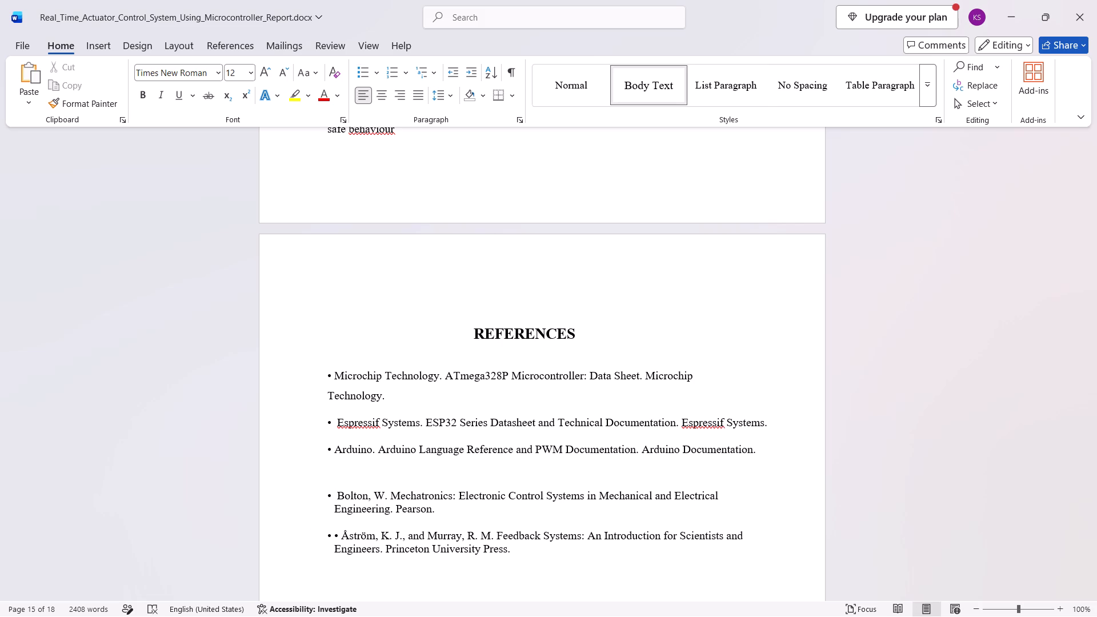
key("Down")
key("Right")
key("BackSpace")
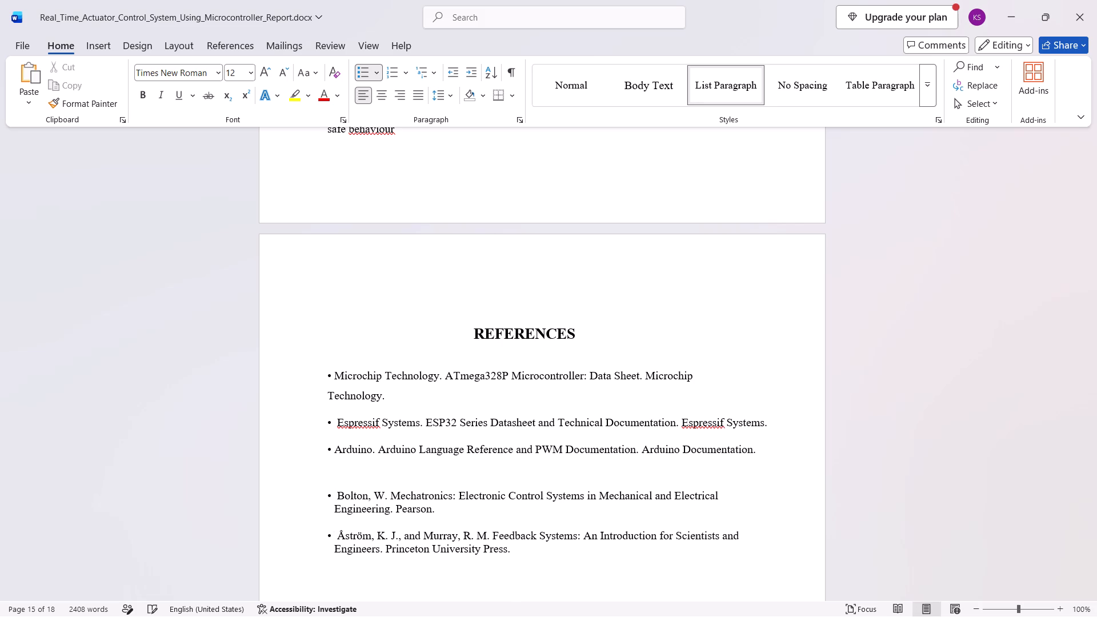
Delete the duplicate REFERENCES section near the document's end, from its heading through the Åström and Murray entry.
scroll(341, 446, "down", 4)
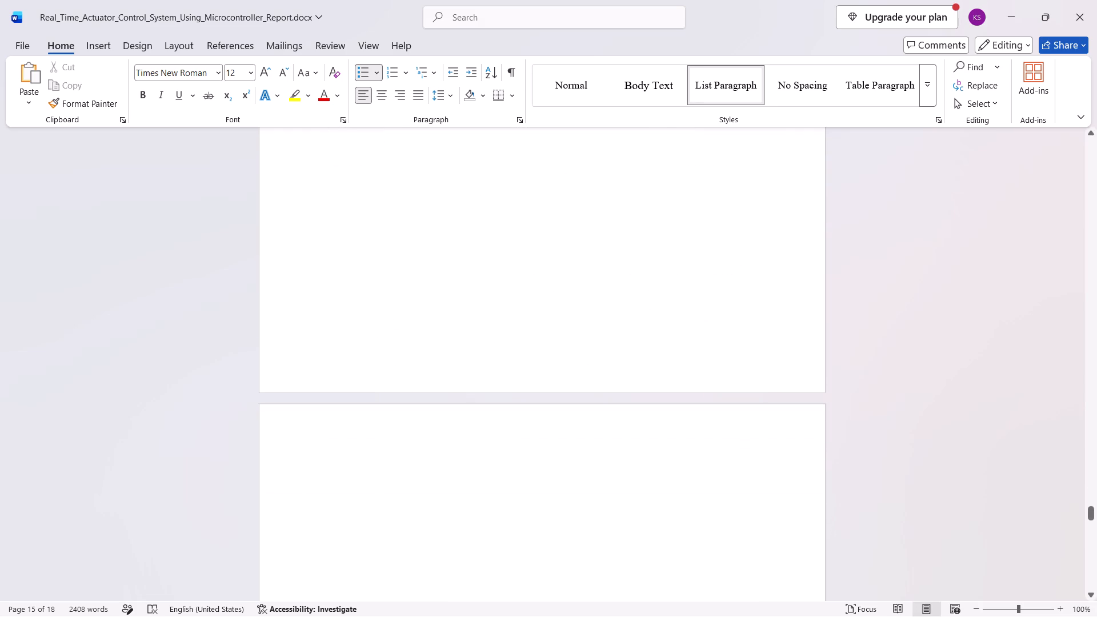
scroll(341, 446, "down", 7)
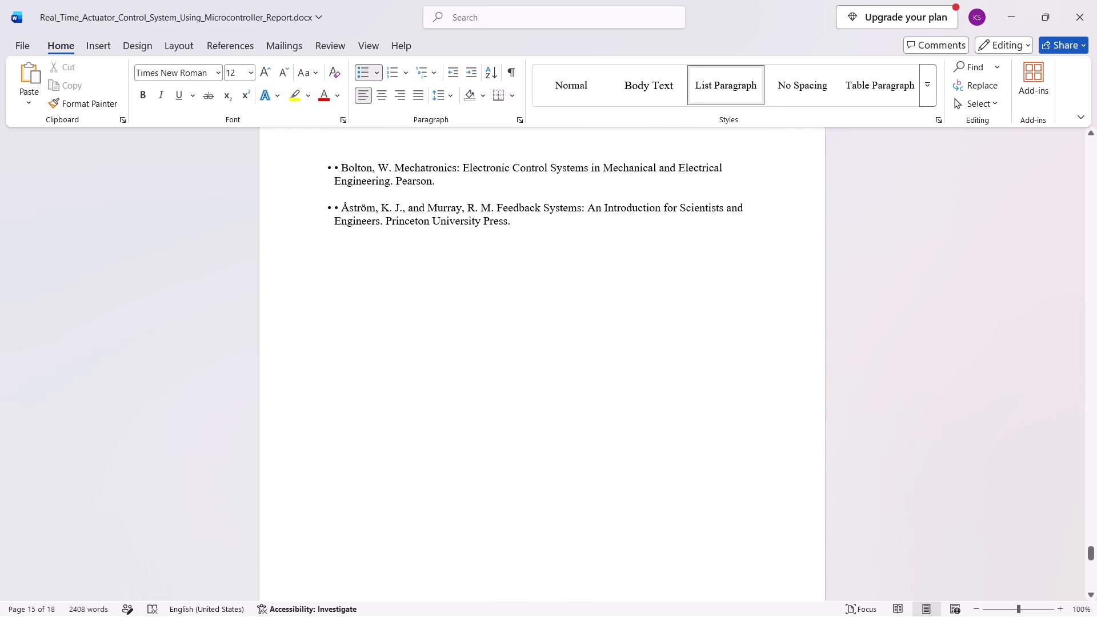
scroll(341, 446, "up", 2)
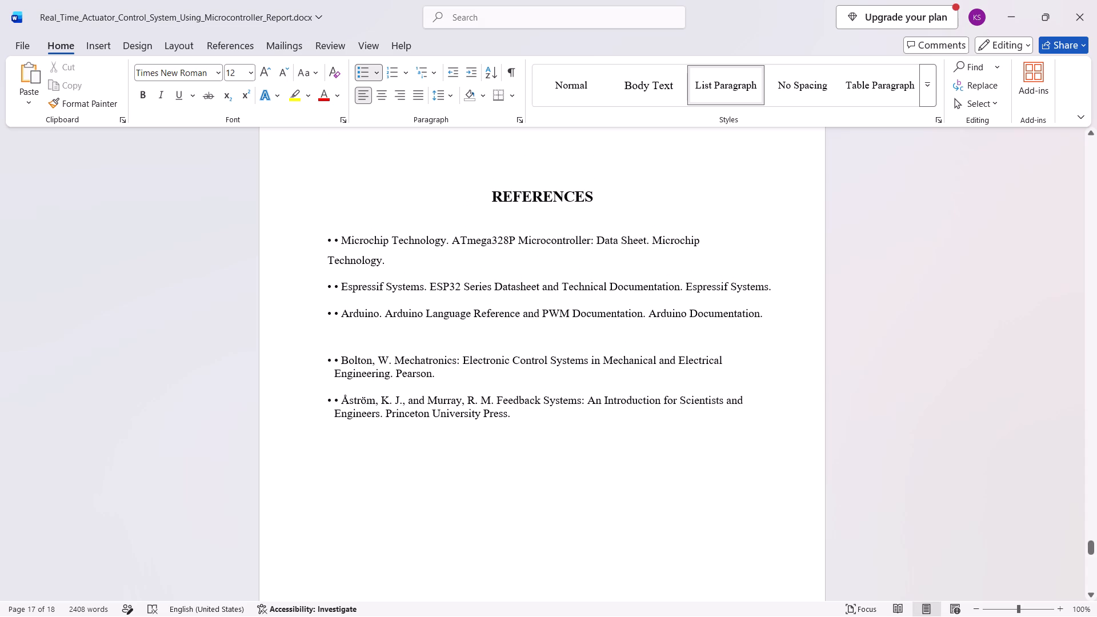
left_click_drag(486, 191, 599, 463)
scroll(599, 463, "down", 1)
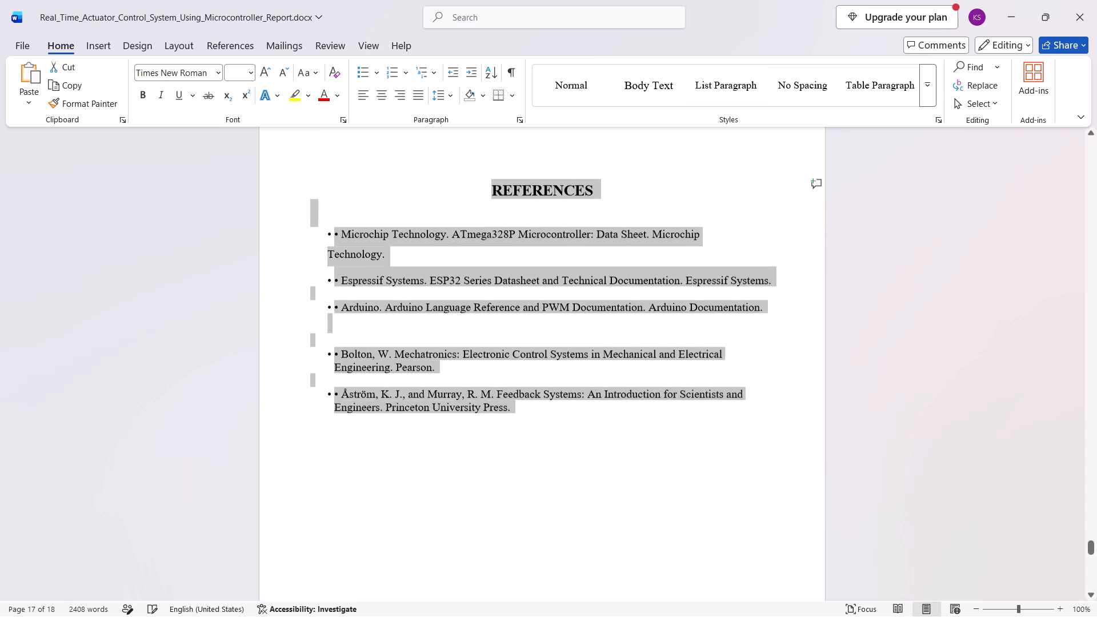
key("Delete")
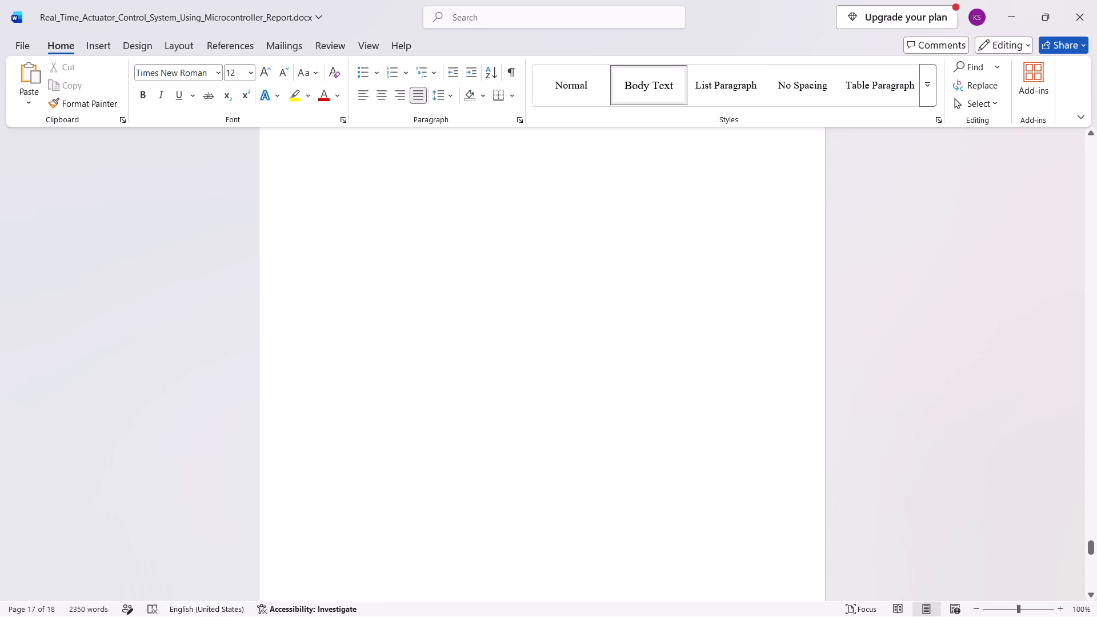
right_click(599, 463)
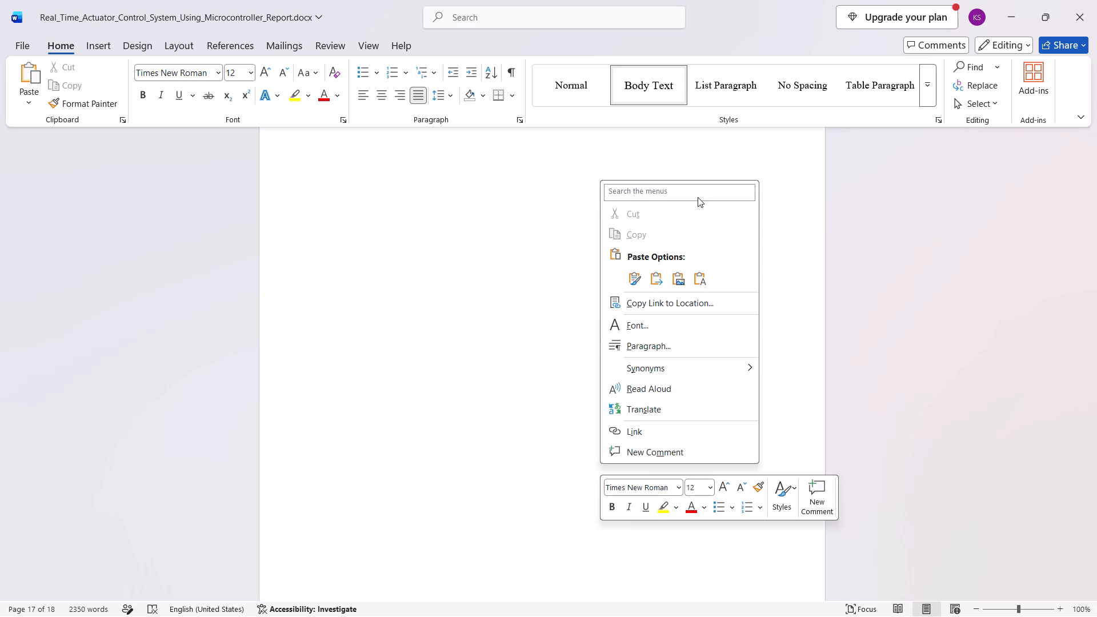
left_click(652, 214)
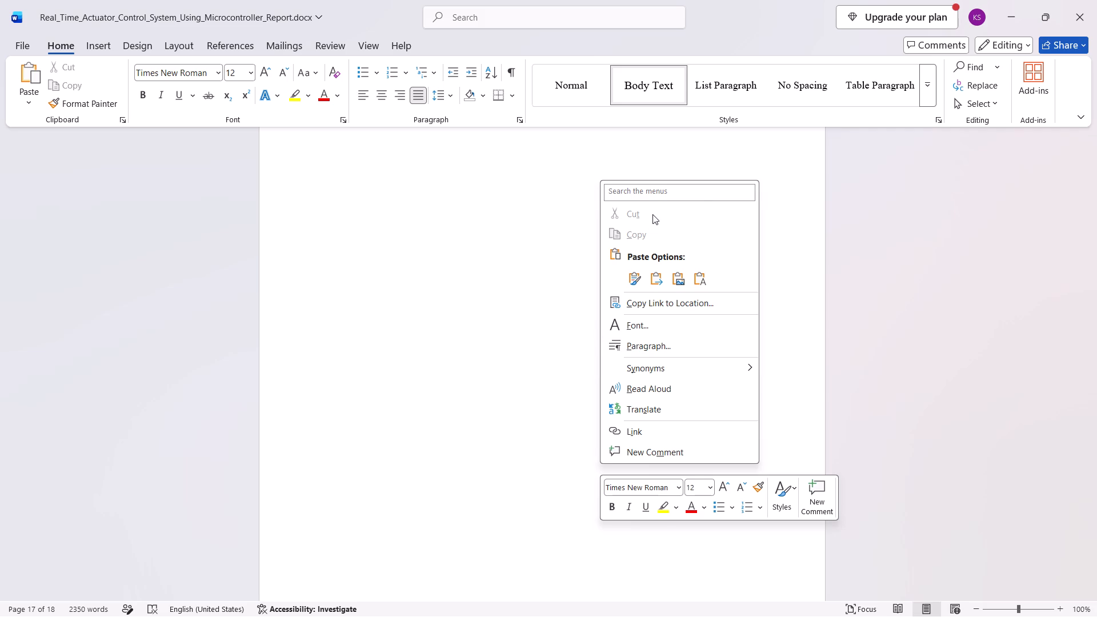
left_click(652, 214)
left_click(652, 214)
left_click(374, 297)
Look over the blank pages and the remaining REFERENCES page, and check the report back through Chapter 4 to the first page.
scroll(374, 297, "up", 4)
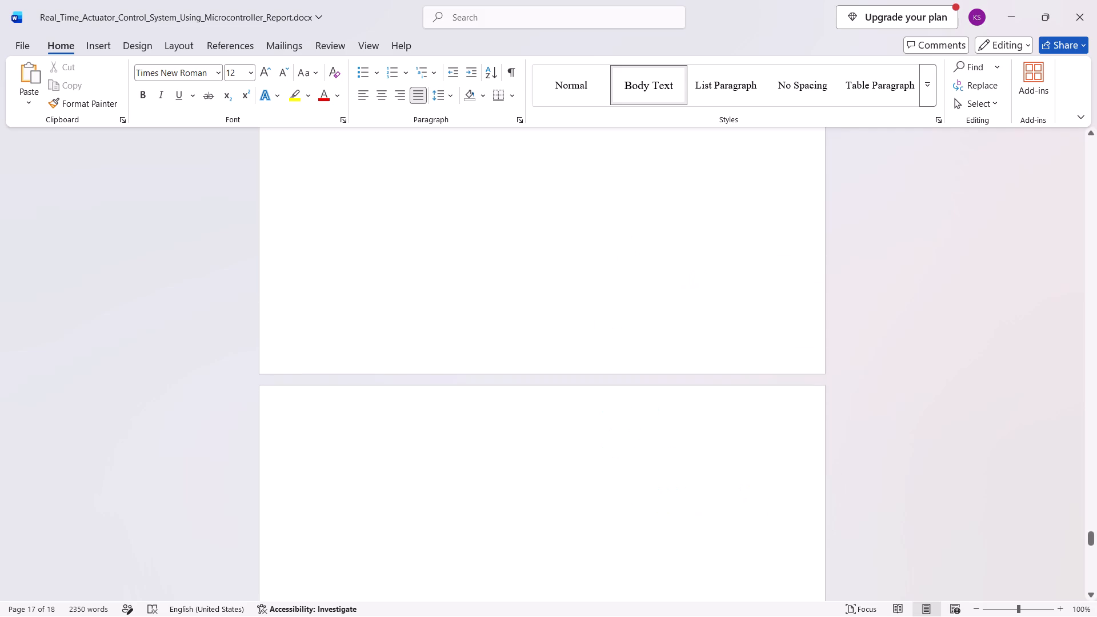
scroll(374, 297, "up", 8)
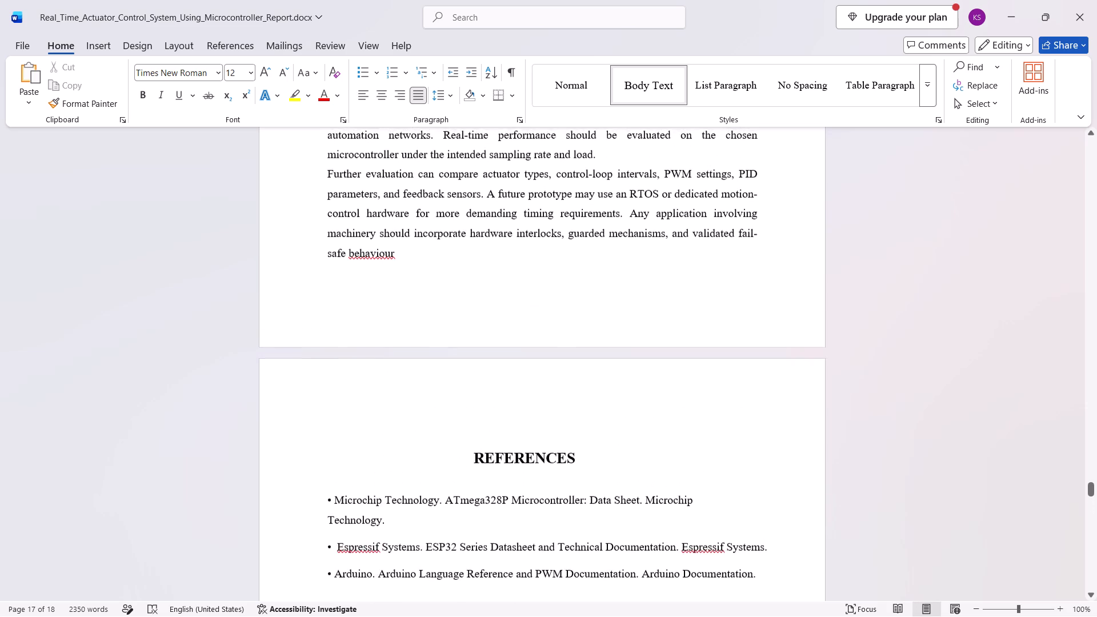
scroll(374, 297, "up", 4)
scroll(374, 297, "down", 9)
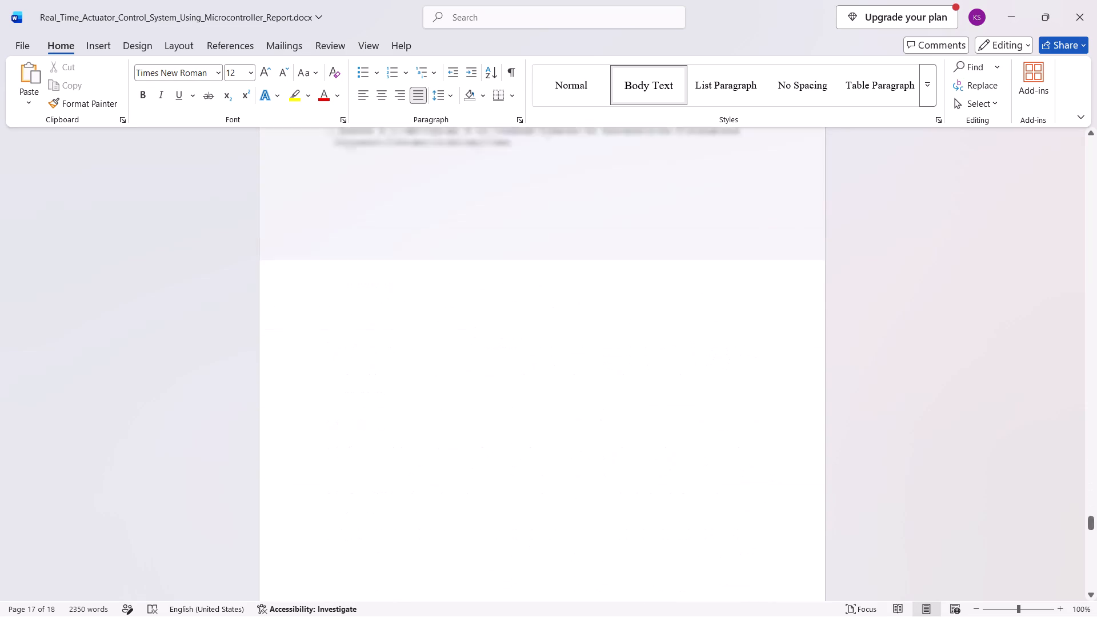
scroll(374, 297, "down", 13)
scroll(374, 297, "up", 10)
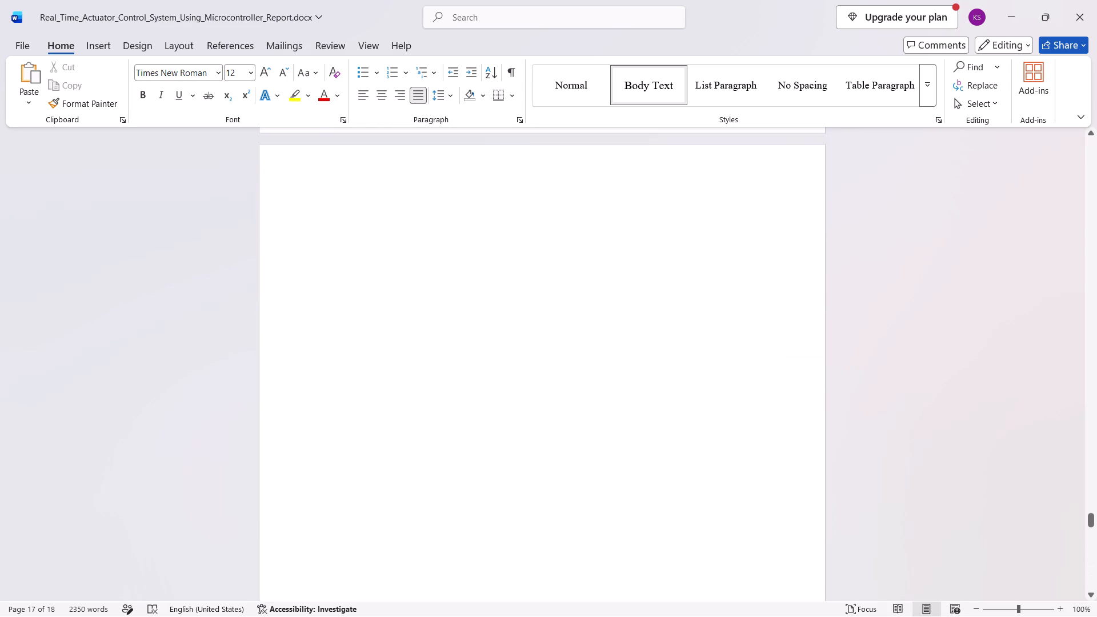
scroll(374, 297, "up", 19)
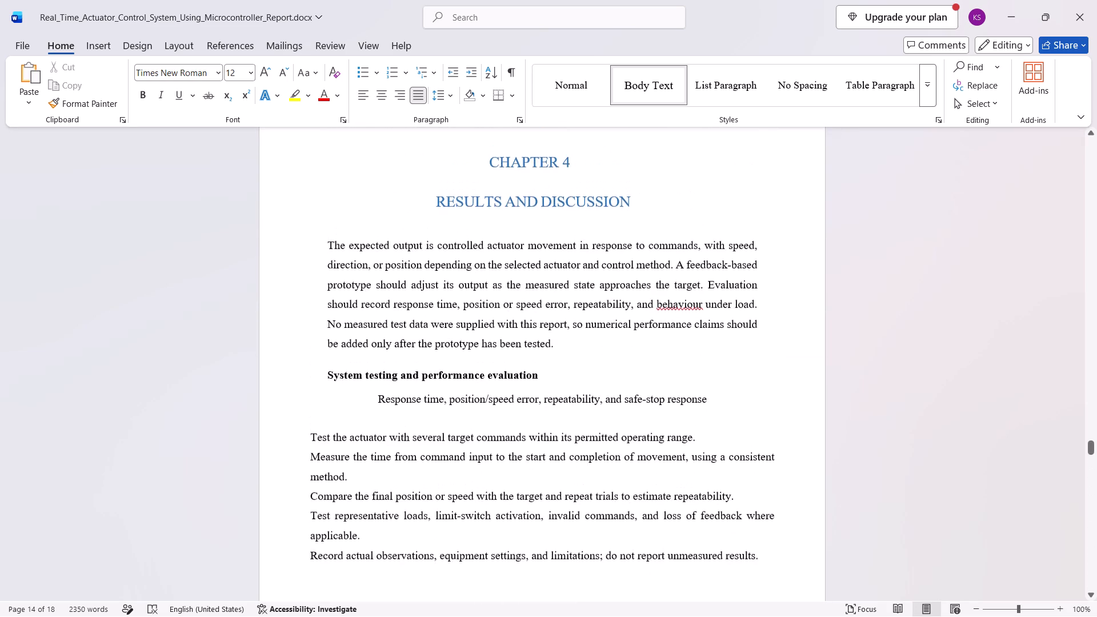
scroll(374, 297, "up", 15)
scroll(374, 297, "up", 6)
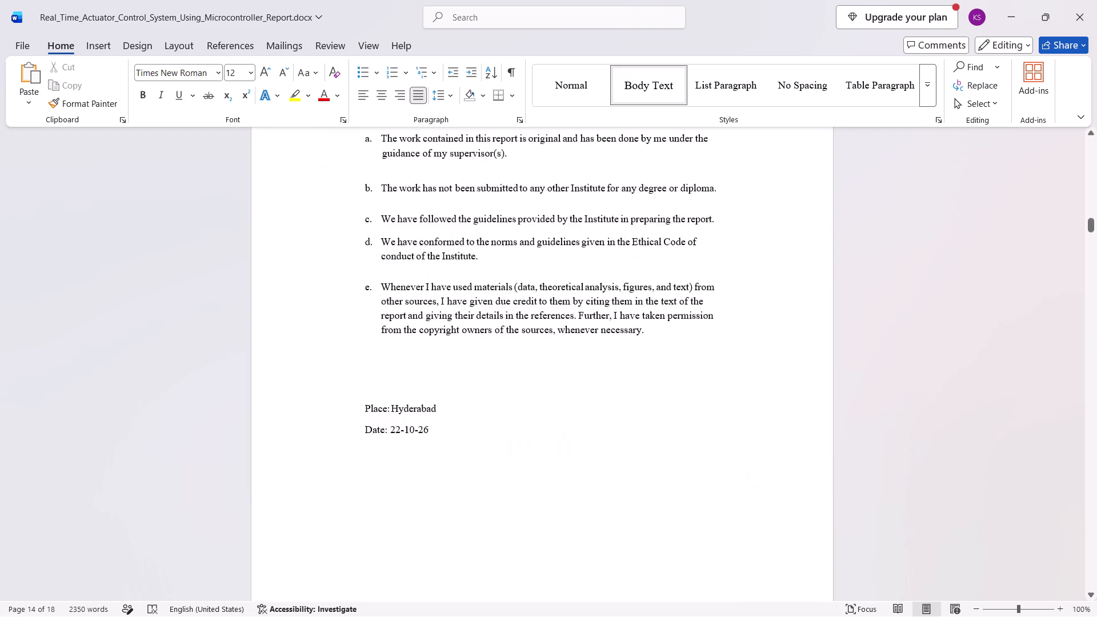
scroll(374, 297, "up", 20)
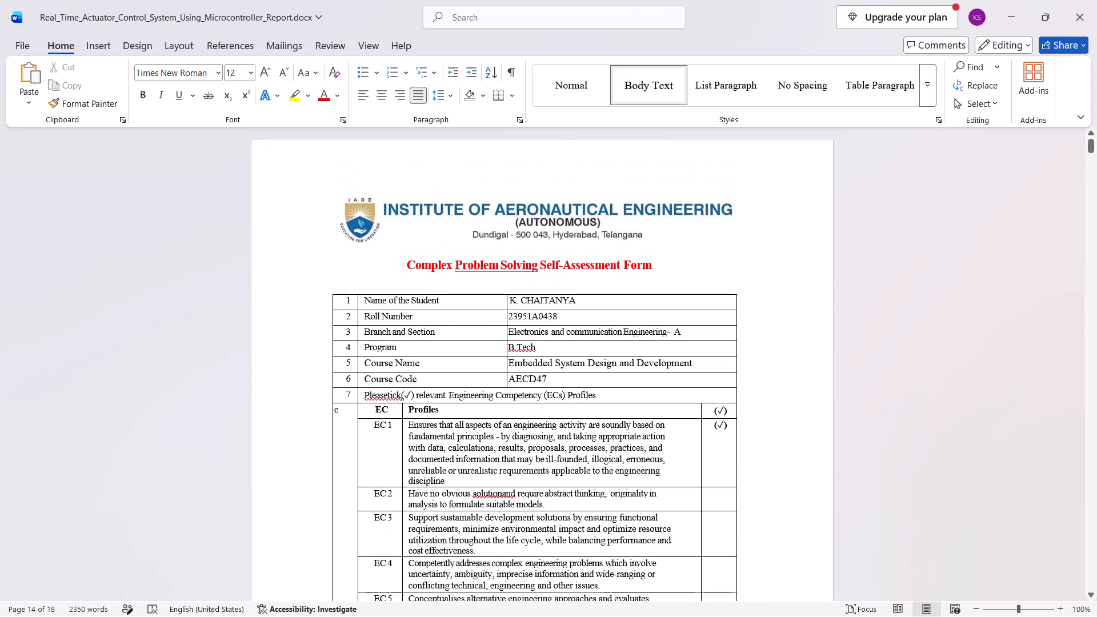
Save the edited report under its existing file name.
key("ctrl+s")
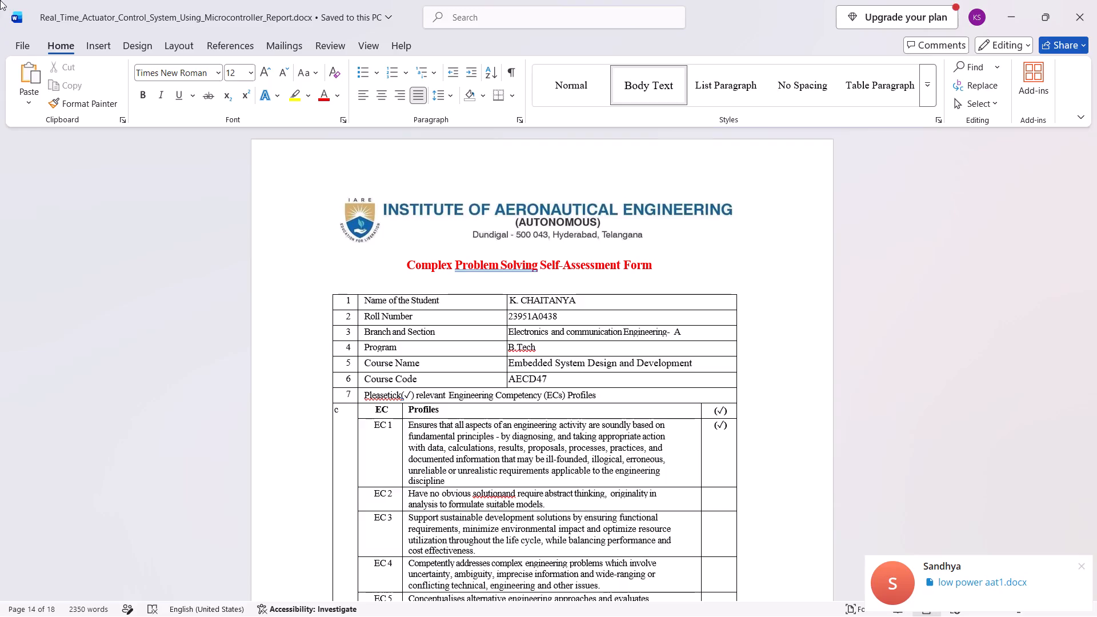
Save a copy of the report as a Word document named "esdl cep(38)" in the Downloads folder.
left_click(21, 45)
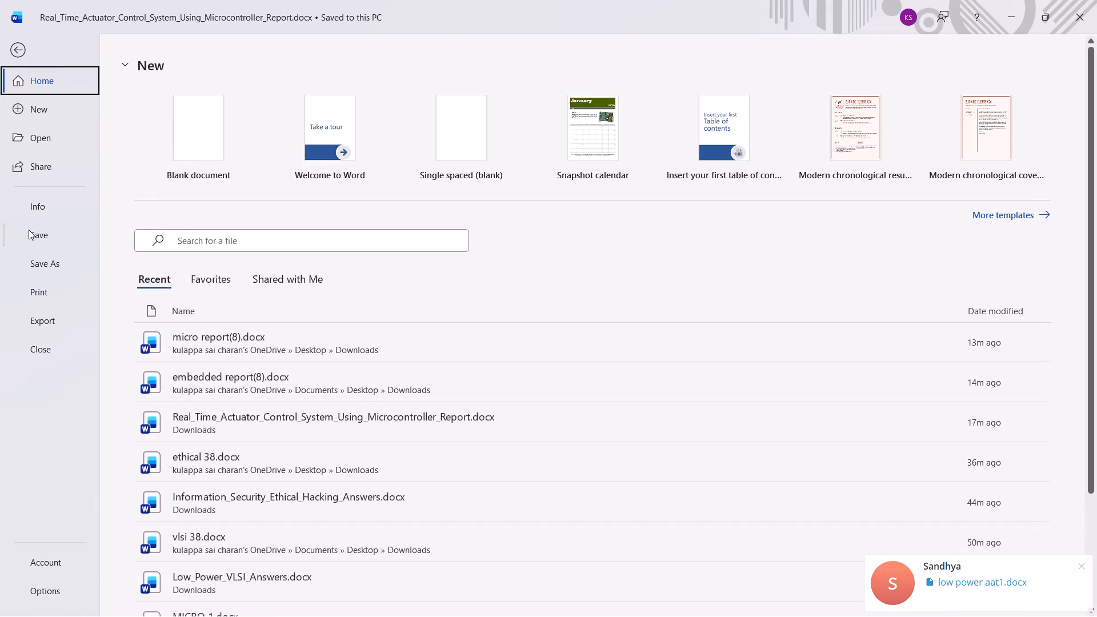
left_click(47, 264)
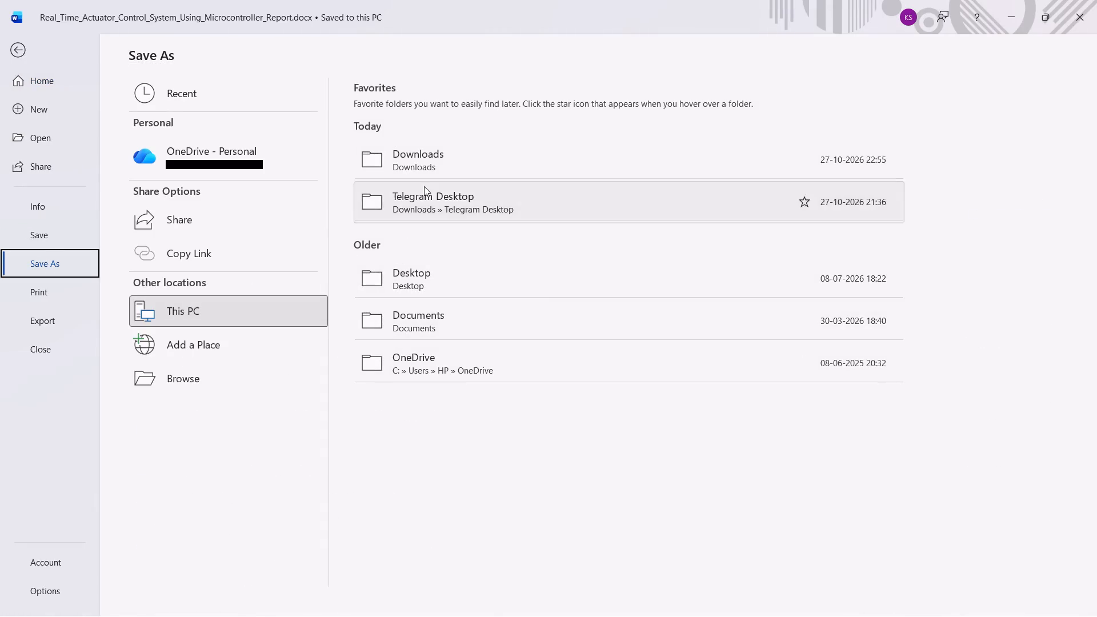
left_click(431, 165)
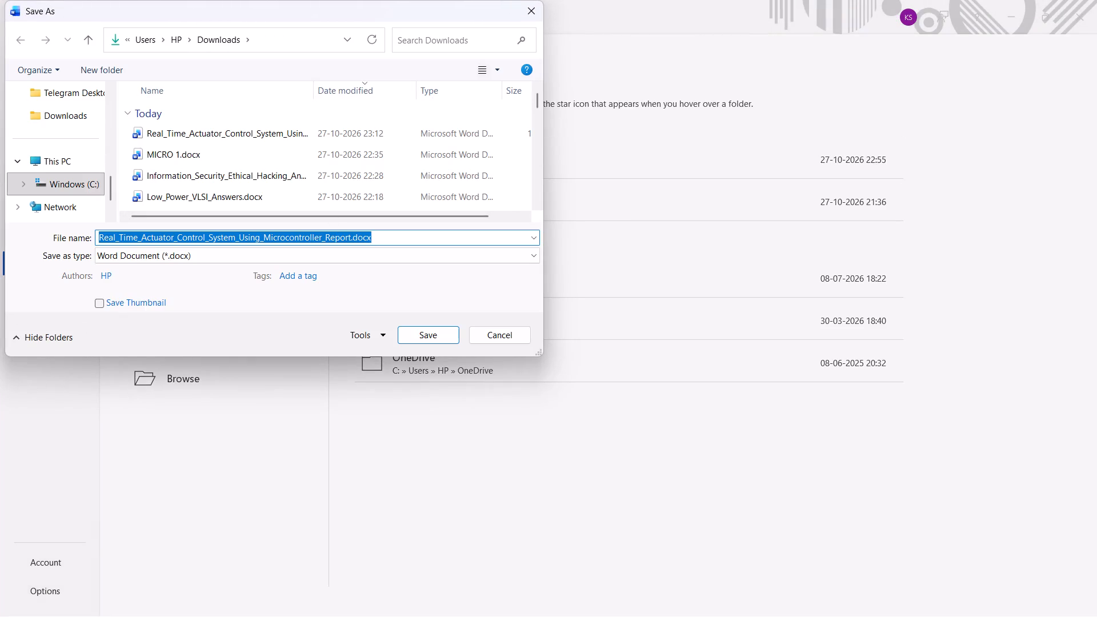
key("BackSpace")
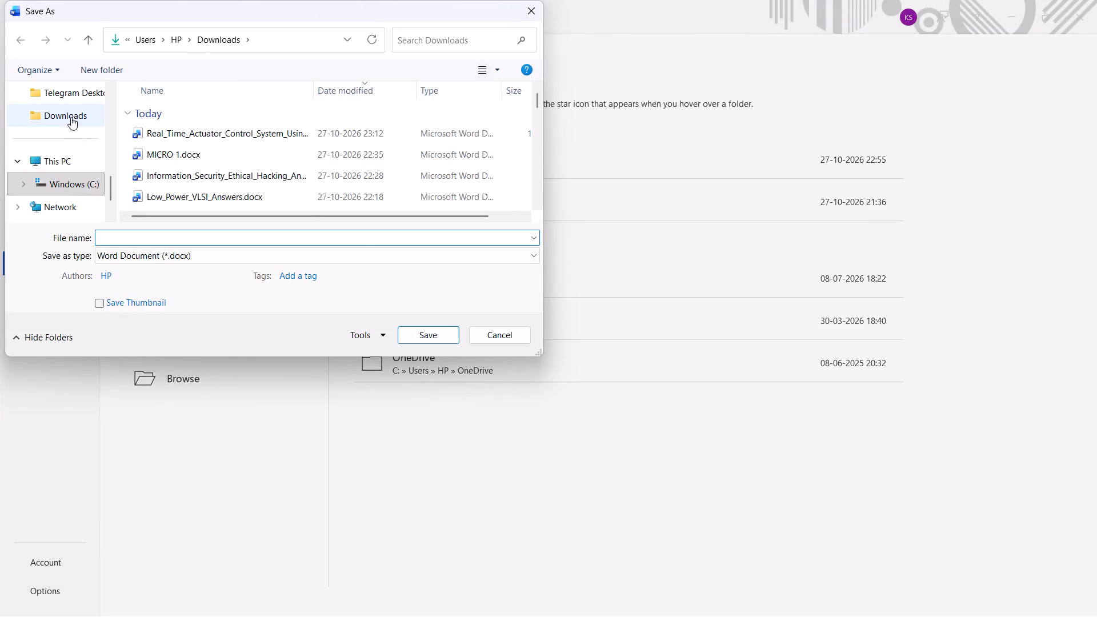
scroll(71, 117, "up", 1)
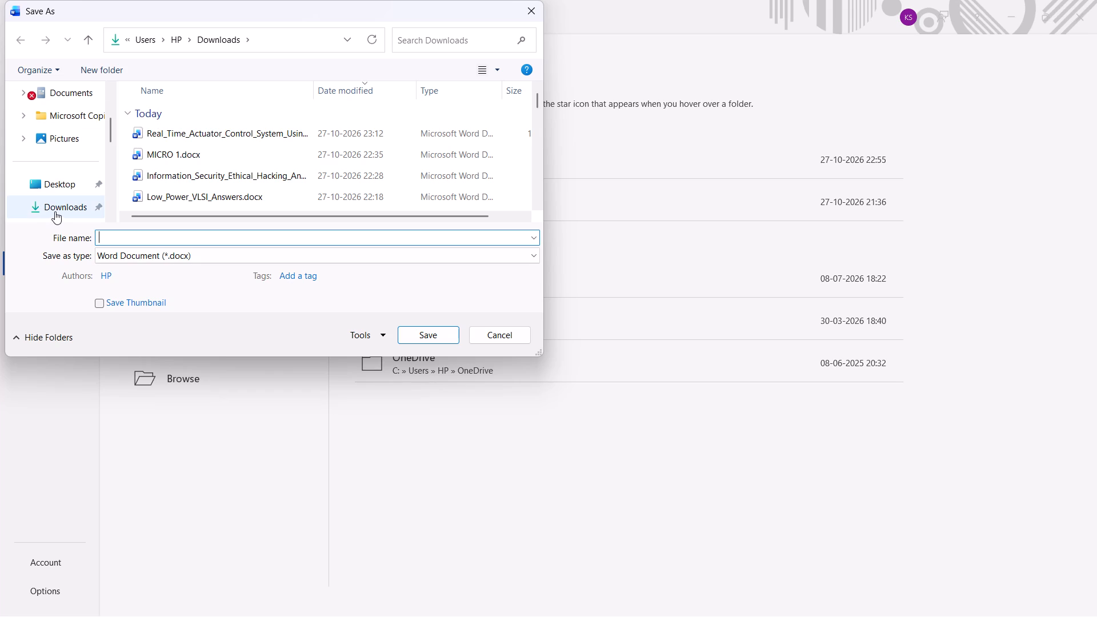
left_click(57, 208)
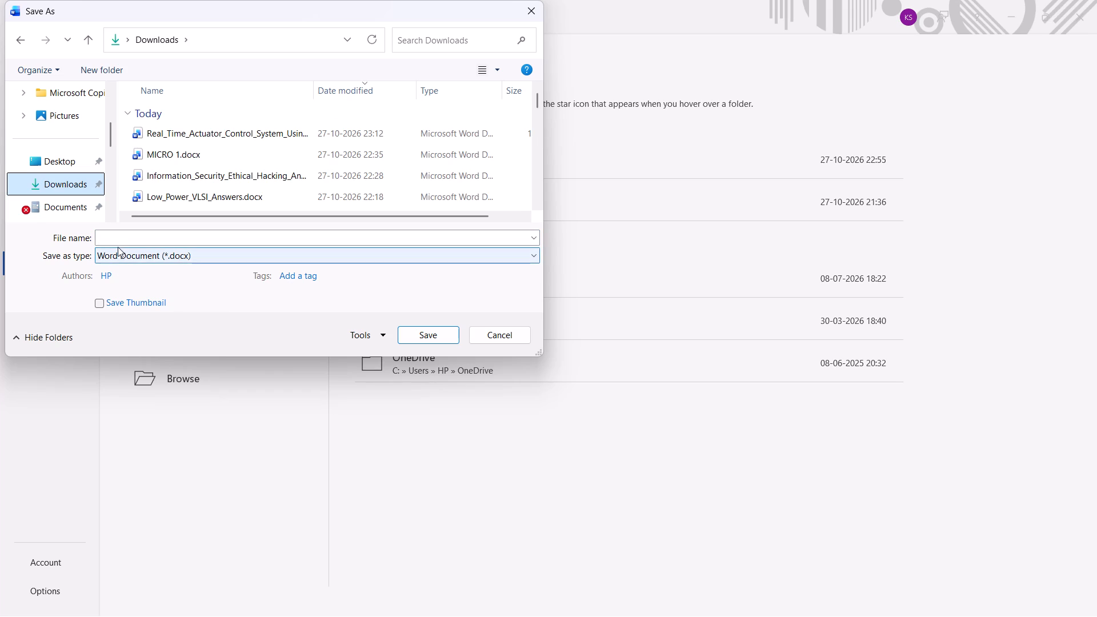
left_click(116, 241)
type("es")
key("BackSpace")
key("BackSpace")
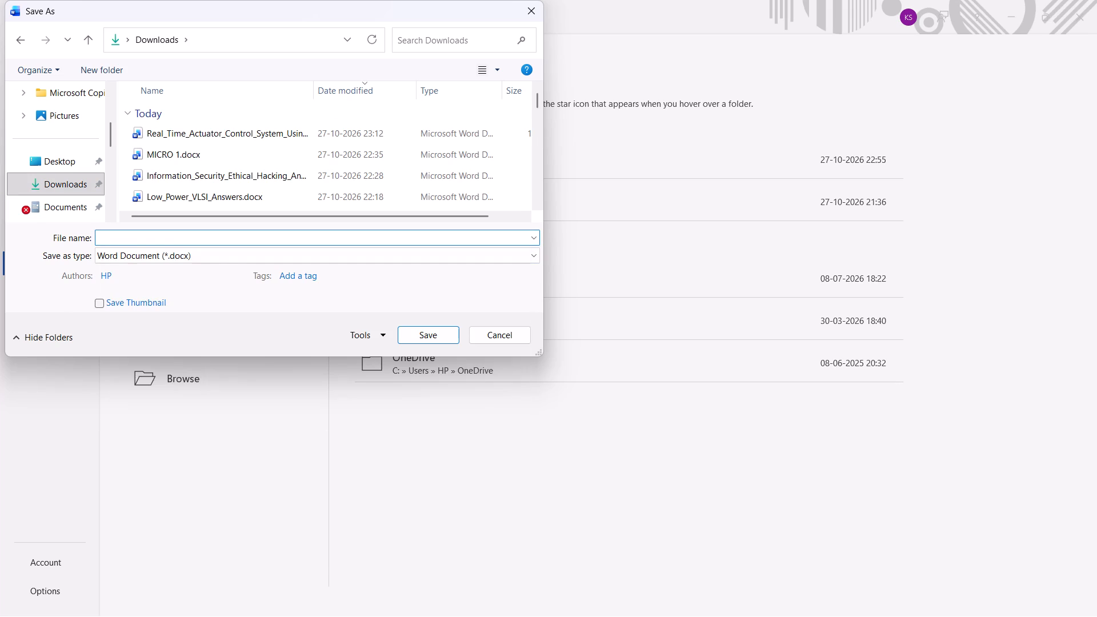
type("esdl")
key("space")
type("cep")
key("shift+parenleft")
type("38")
key("shift+parenright")
left_click(419, 334)
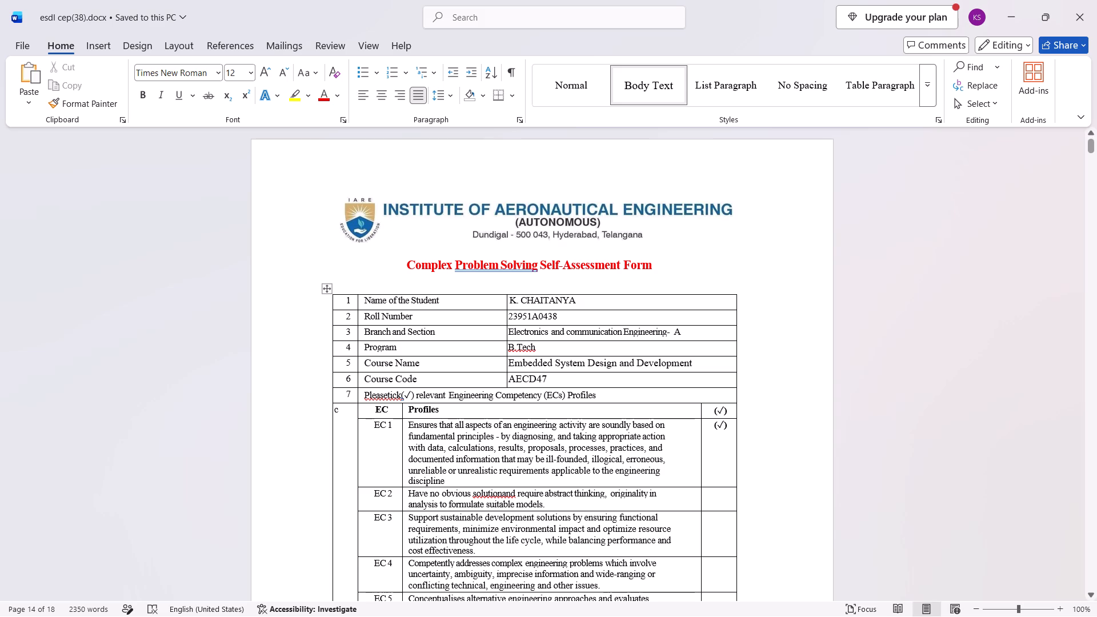
Look over the self-assessment form and the student details under the report title on page 3.
scroll(641, 400, "down", 4)
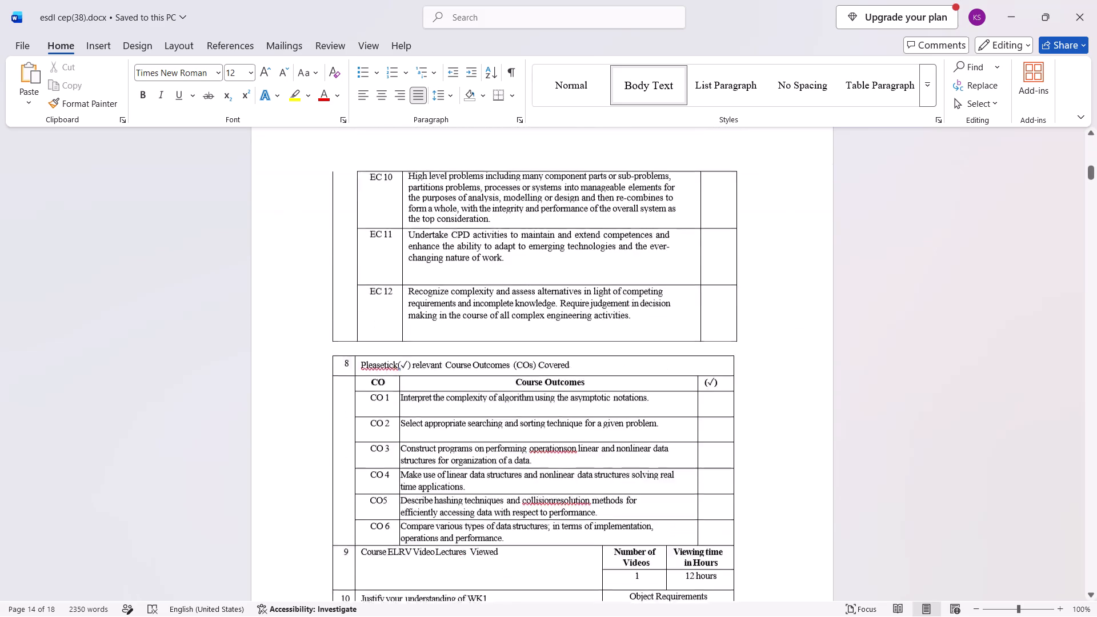
scroll(641, 400, "down", 5)
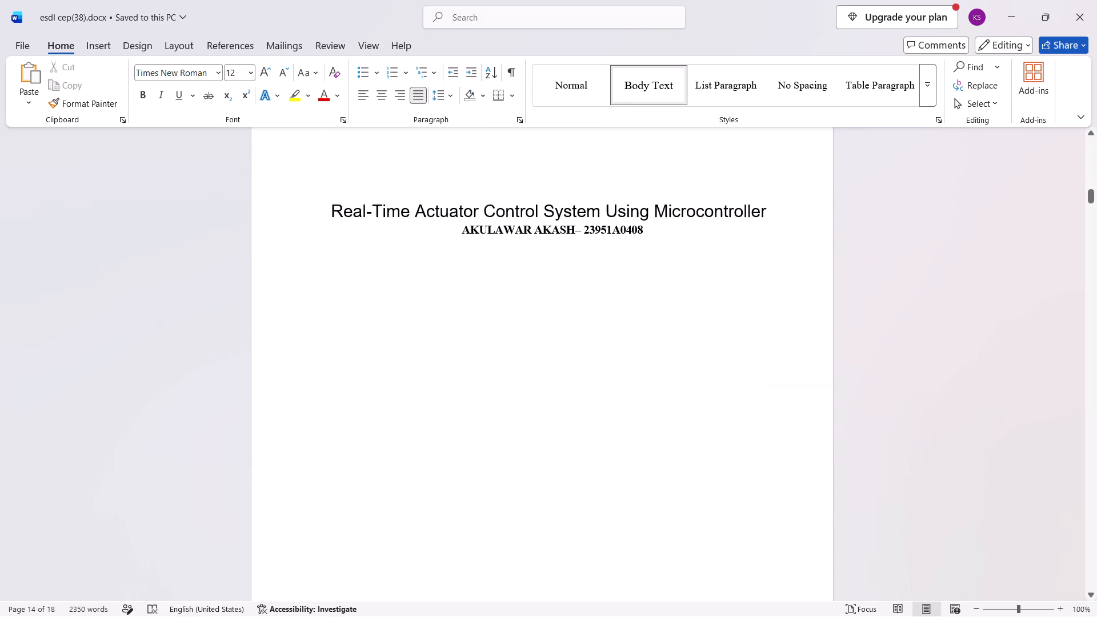
scroll(641, 400, "up", 1)
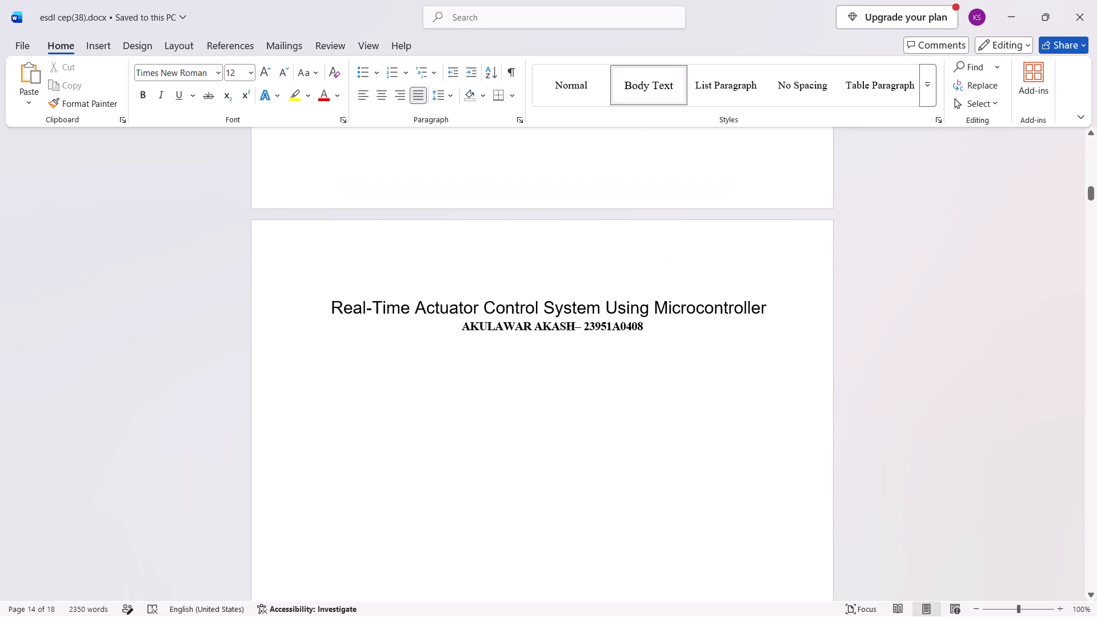
scroll(586, 329, "up", 1)
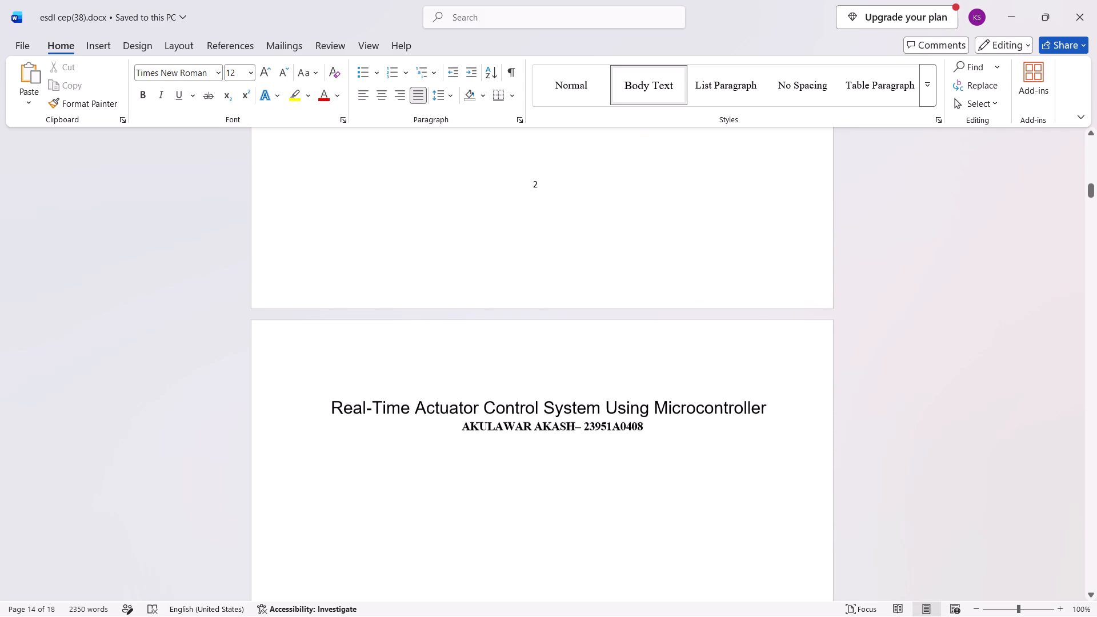
scroll(586, 329, "up", 9)
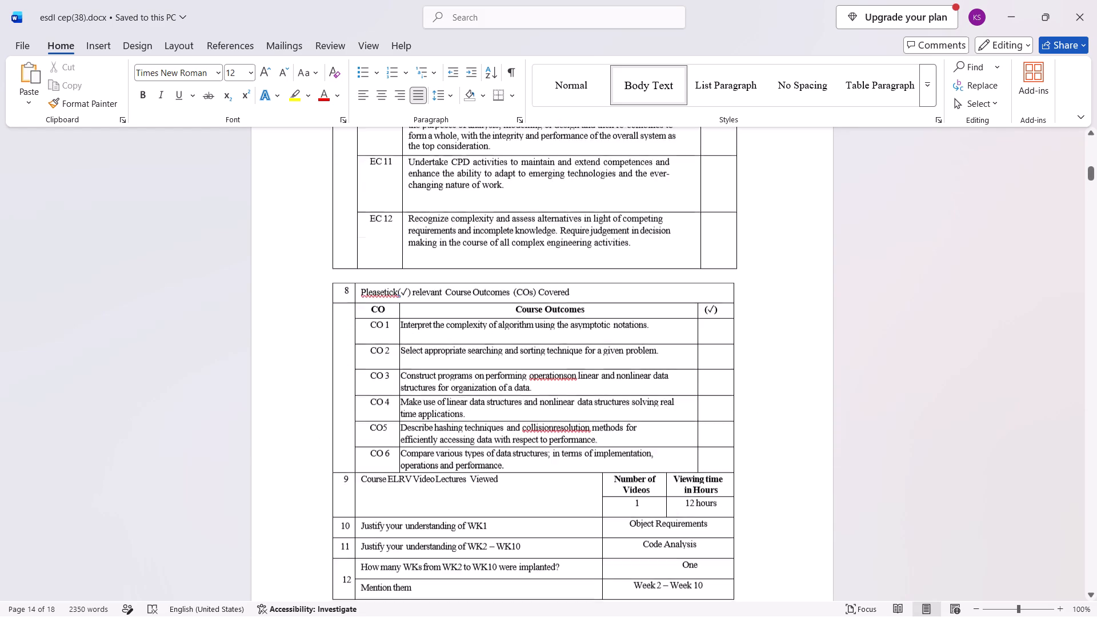
scroll(586, 329, "up", 6)
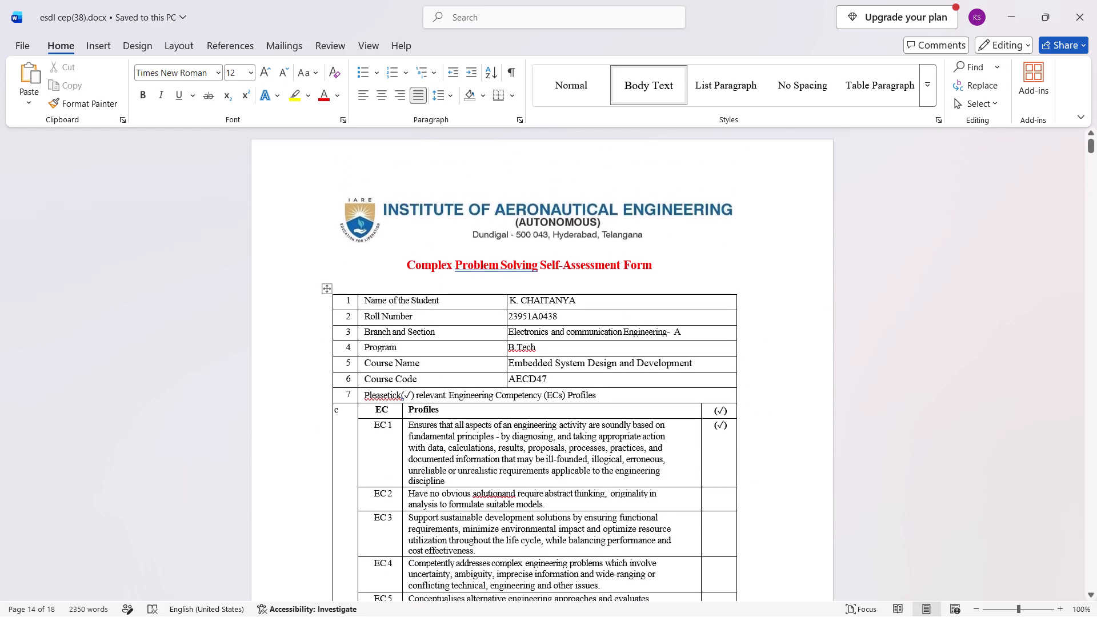
Change the last two digits of the roll number under the report title on page 3 to 38.
scroll(586, 329, "down", 4)
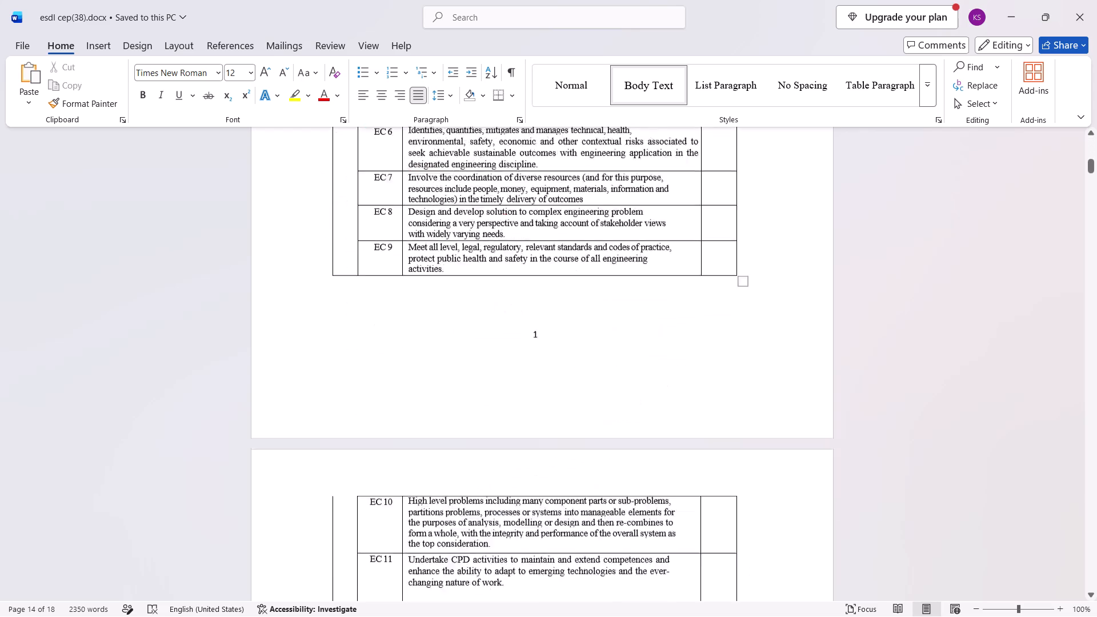
scroll(584, 316, "down", 5)
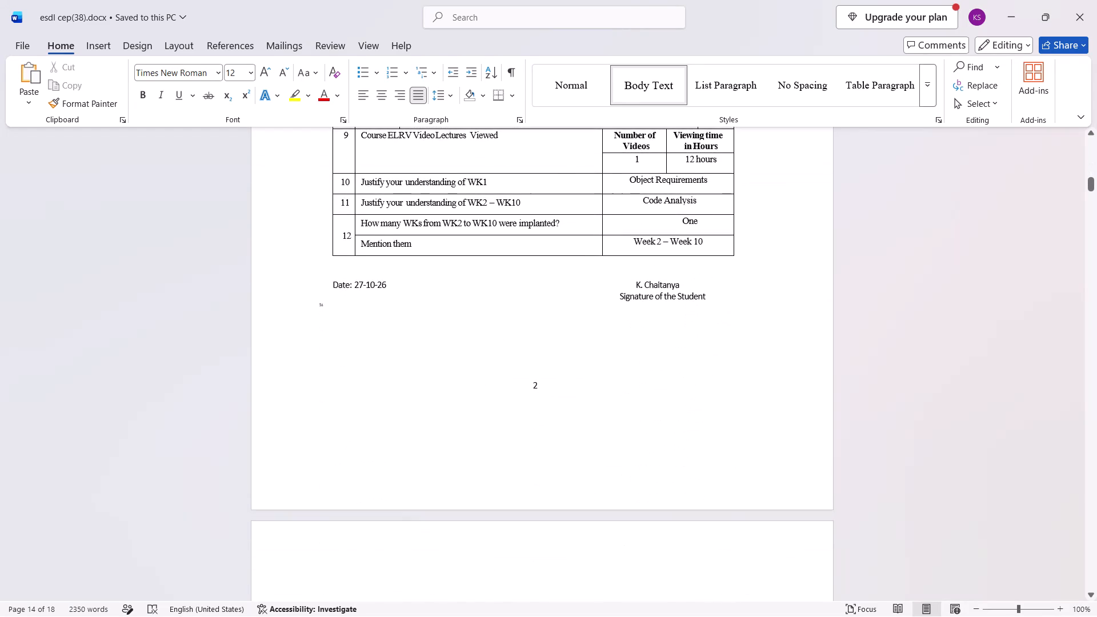
scroll(584, 316, "down", 2)
left_click(654, 368)
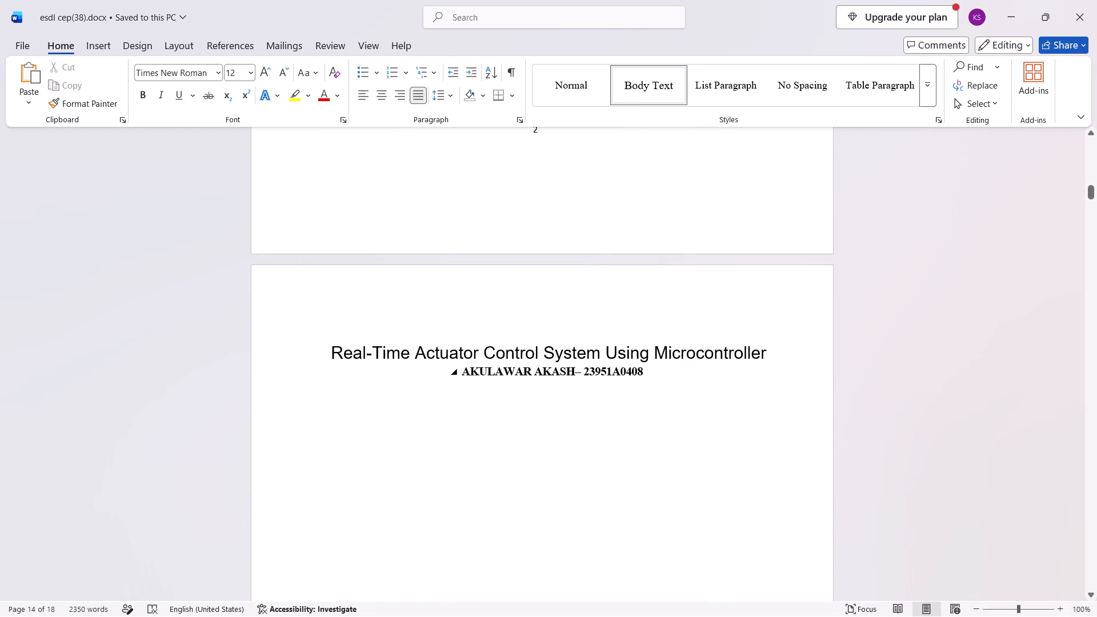
key("BackSpace")
key("BackSpace")
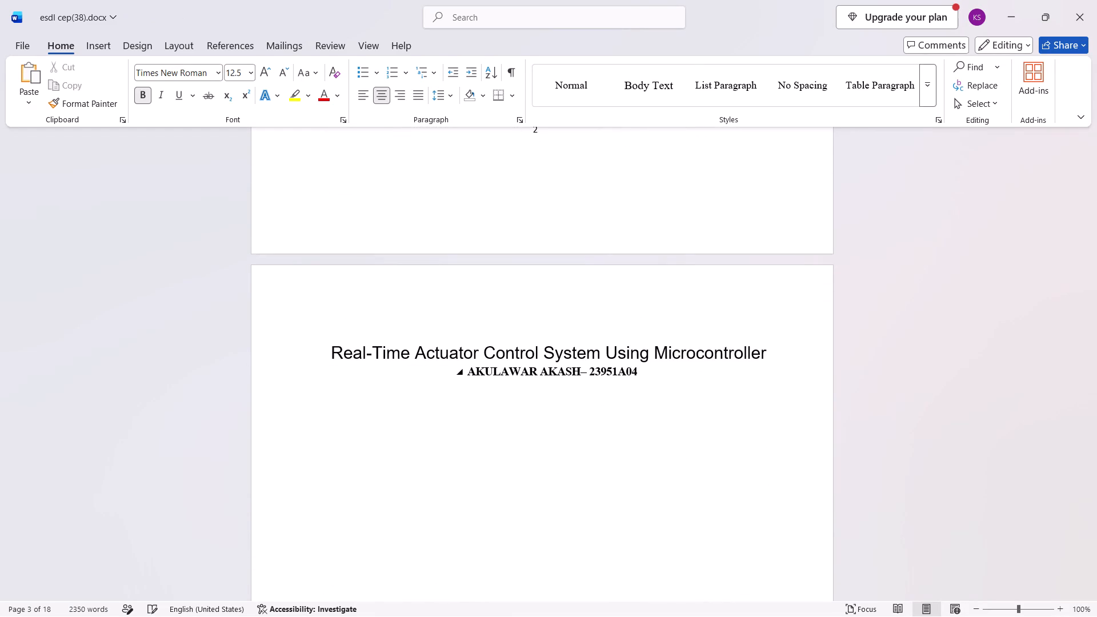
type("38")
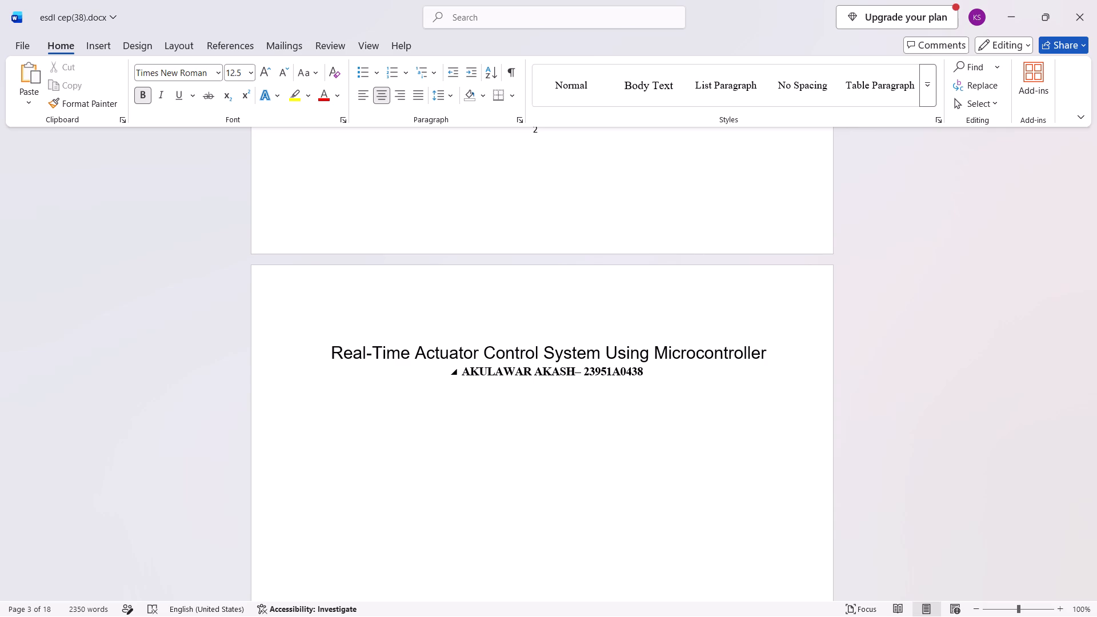
Replace the student name before the roll number on page 3 with the name given in the self-assessment form, in capitals.
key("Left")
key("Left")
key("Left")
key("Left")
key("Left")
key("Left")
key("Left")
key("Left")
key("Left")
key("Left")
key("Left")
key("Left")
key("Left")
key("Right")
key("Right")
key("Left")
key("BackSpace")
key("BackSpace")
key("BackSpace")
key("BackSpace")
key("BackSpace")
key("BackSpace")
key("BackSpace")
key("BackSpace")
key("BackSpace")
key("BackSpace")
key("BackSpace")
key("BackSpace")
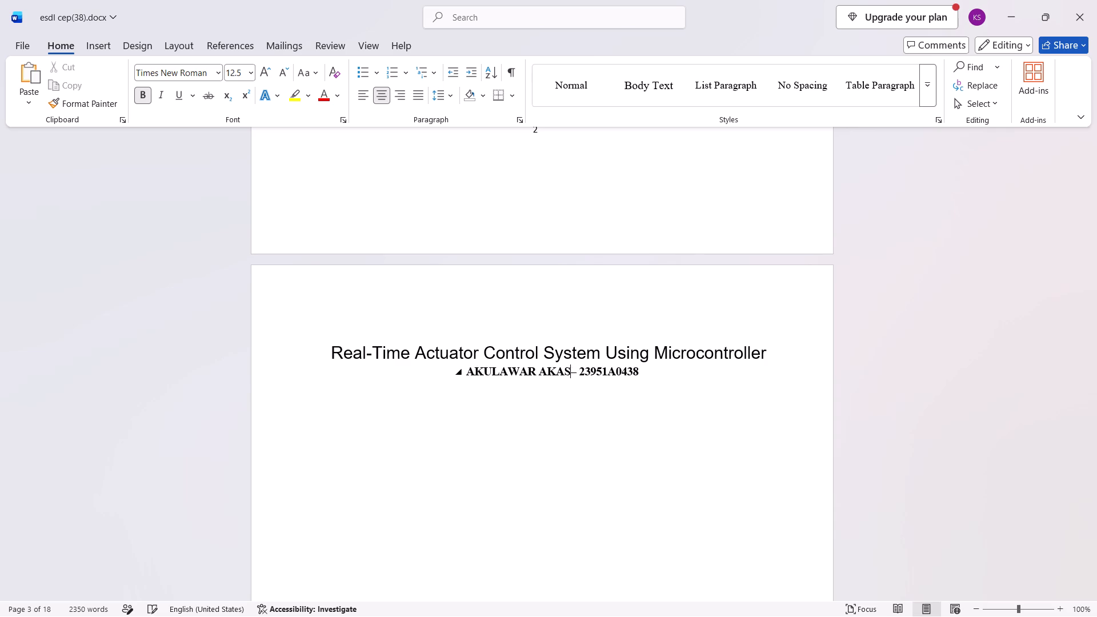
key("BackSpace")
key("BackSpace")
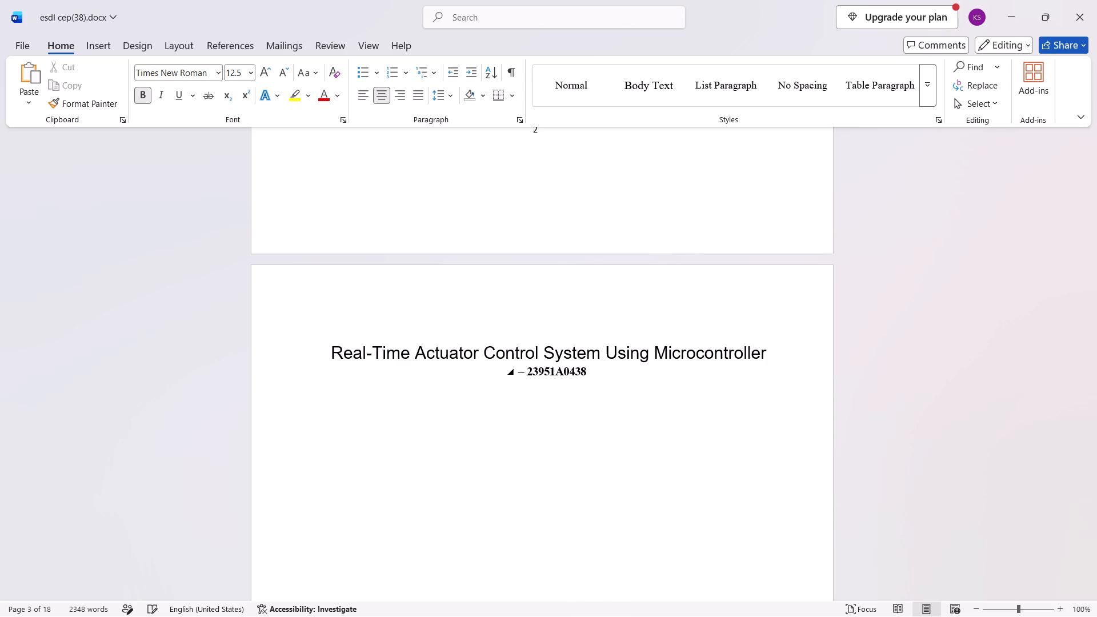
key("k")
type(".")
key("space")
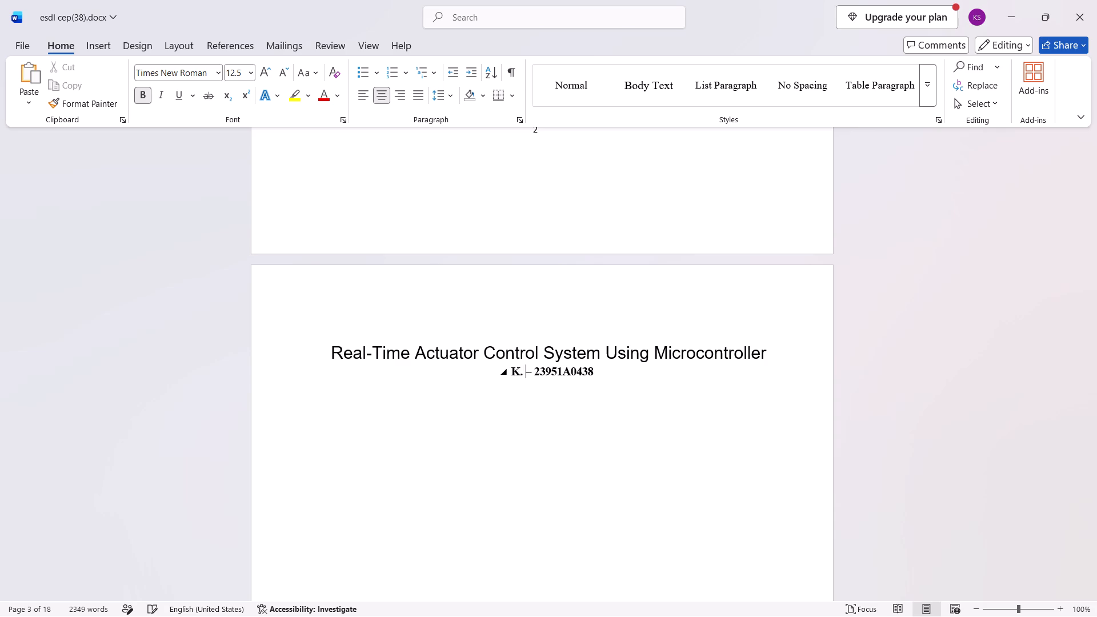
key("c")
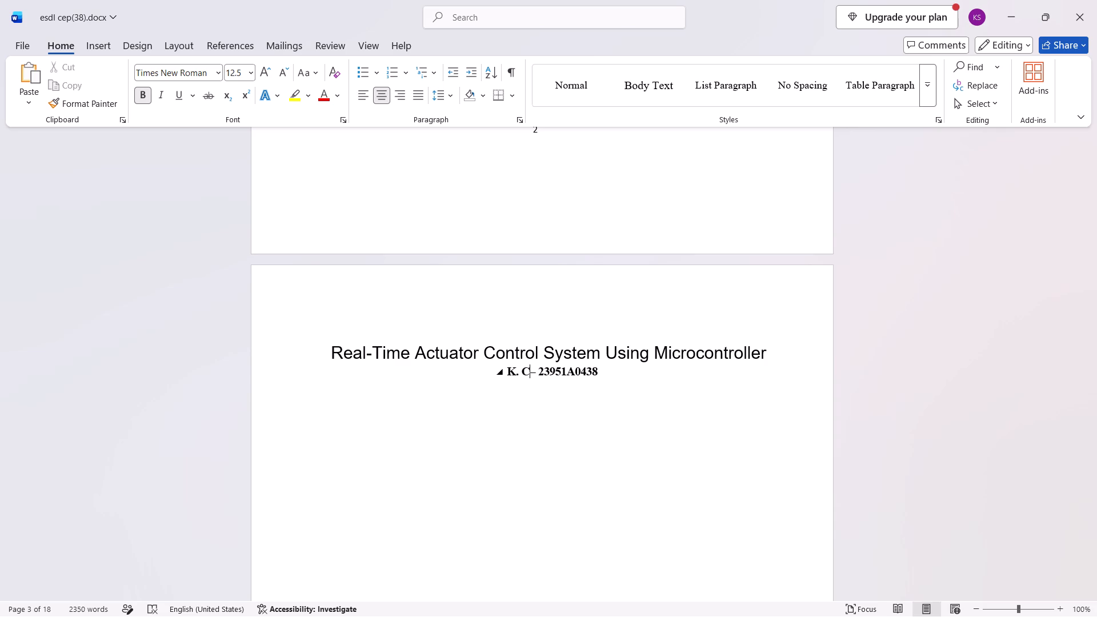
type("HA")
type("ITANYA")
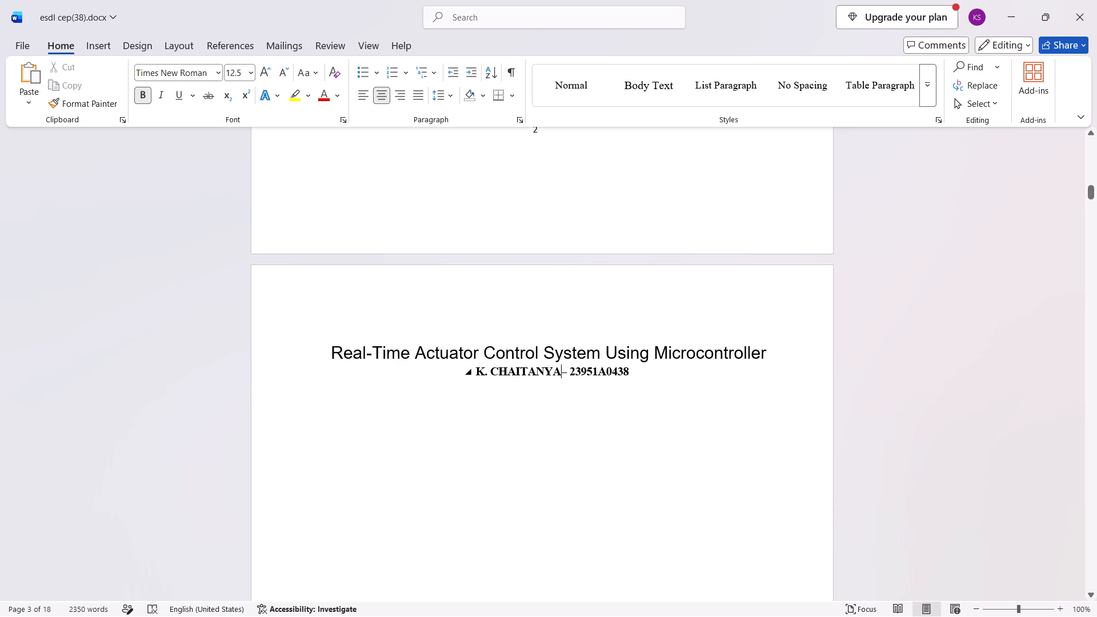
Check the rest of the report from the declaration certificate through the chapters and REFERENCES to the last page.
scroll(573, 380, "down", 1)
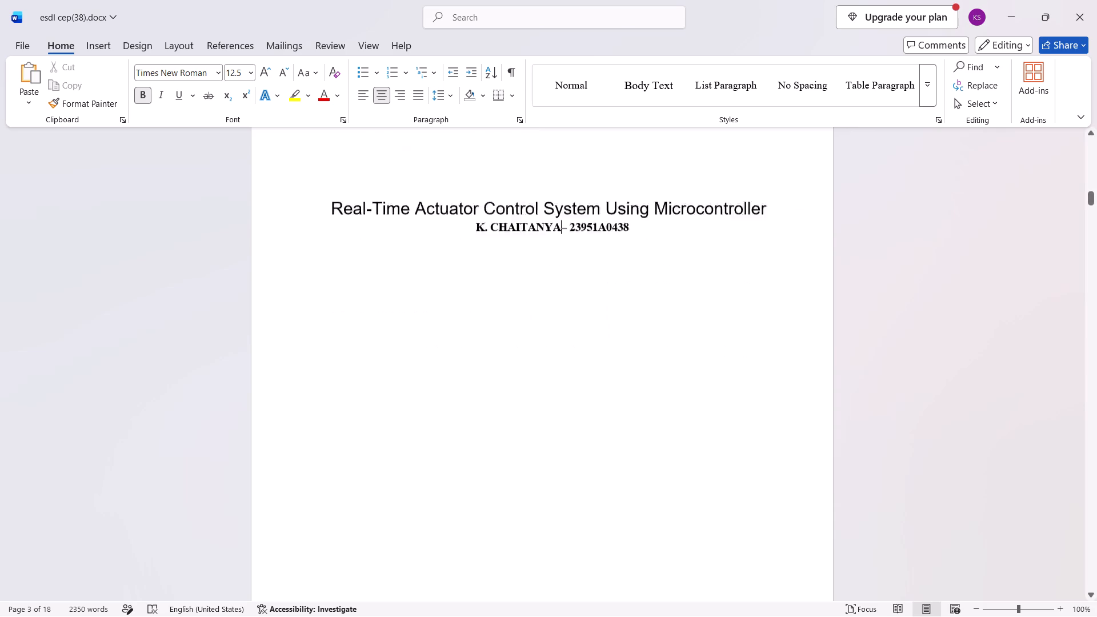
scroll(573, 380, "down", 5)
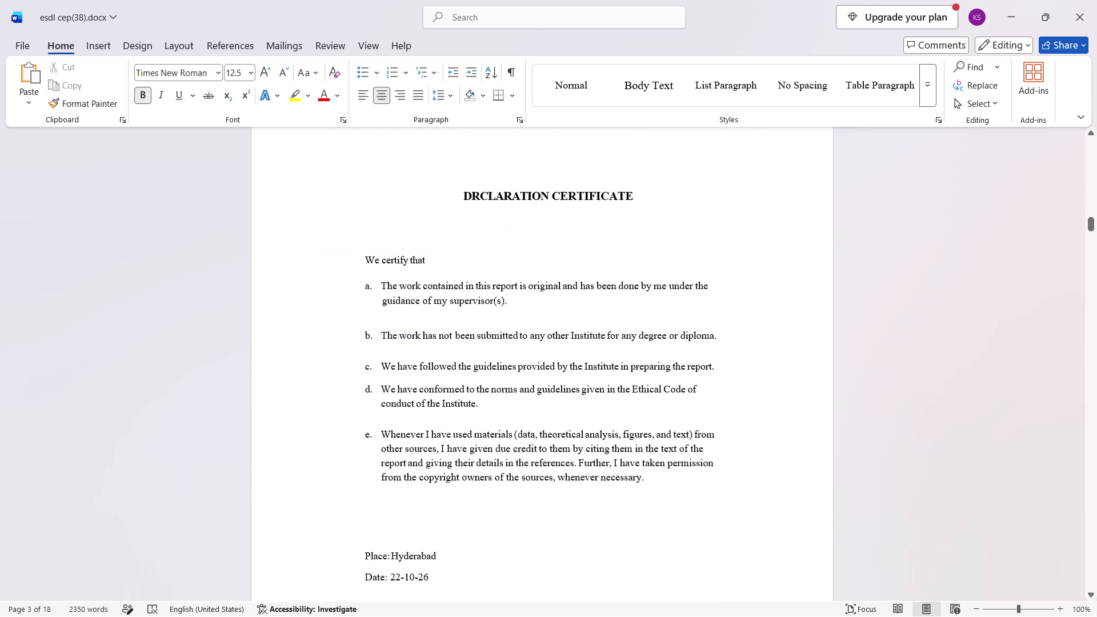
scroll(573, 380, "down", 5)
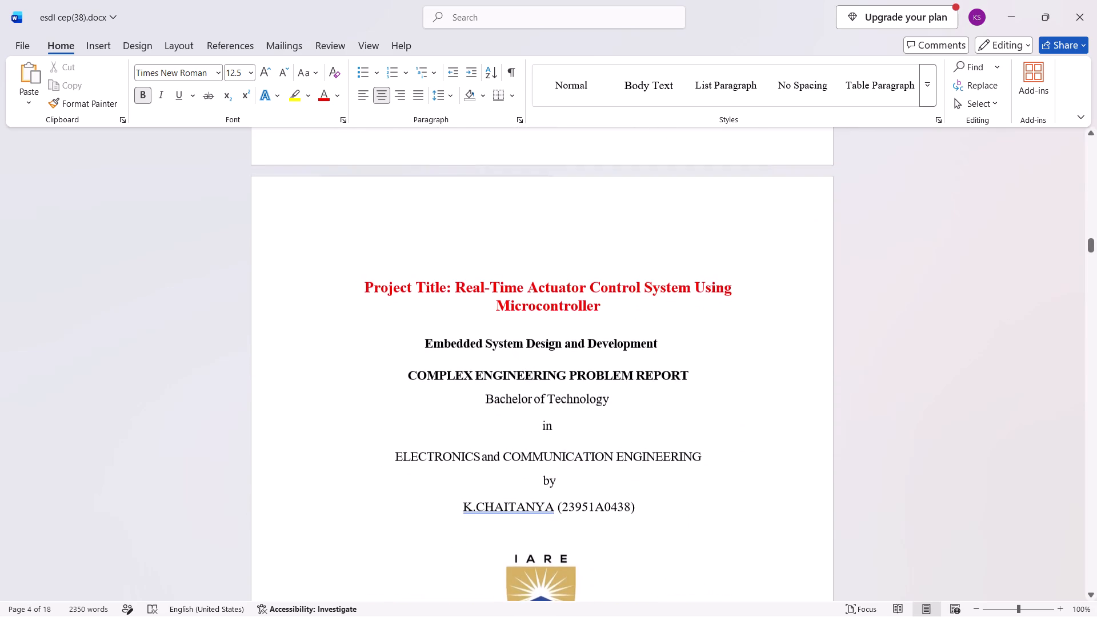
scroll(573, 380, "down", 4)
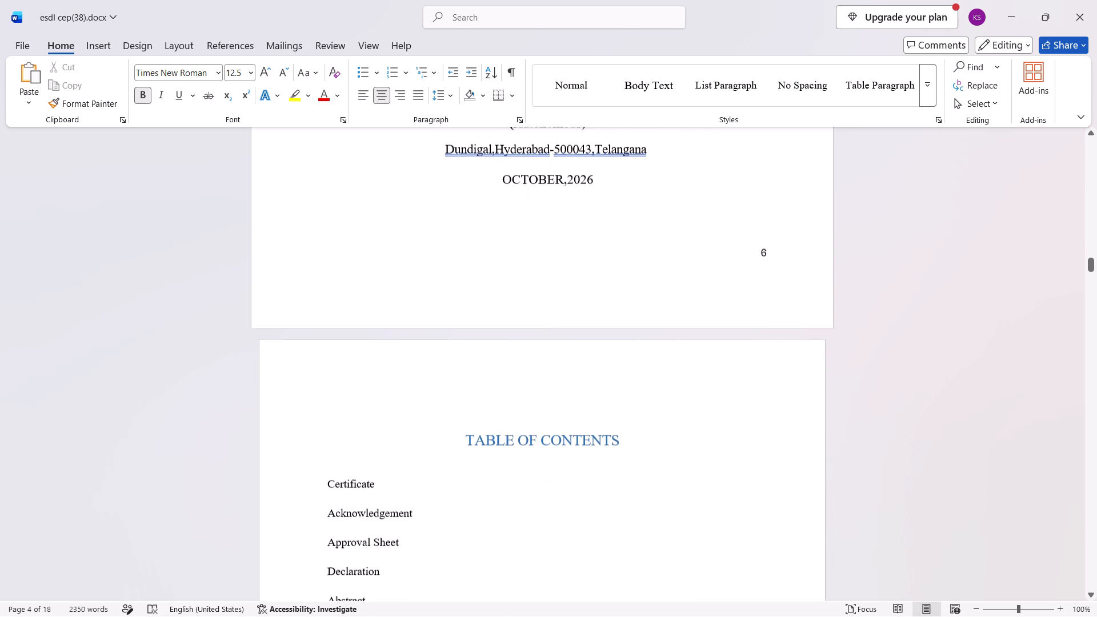
scroll(573, 380, "down", 4)
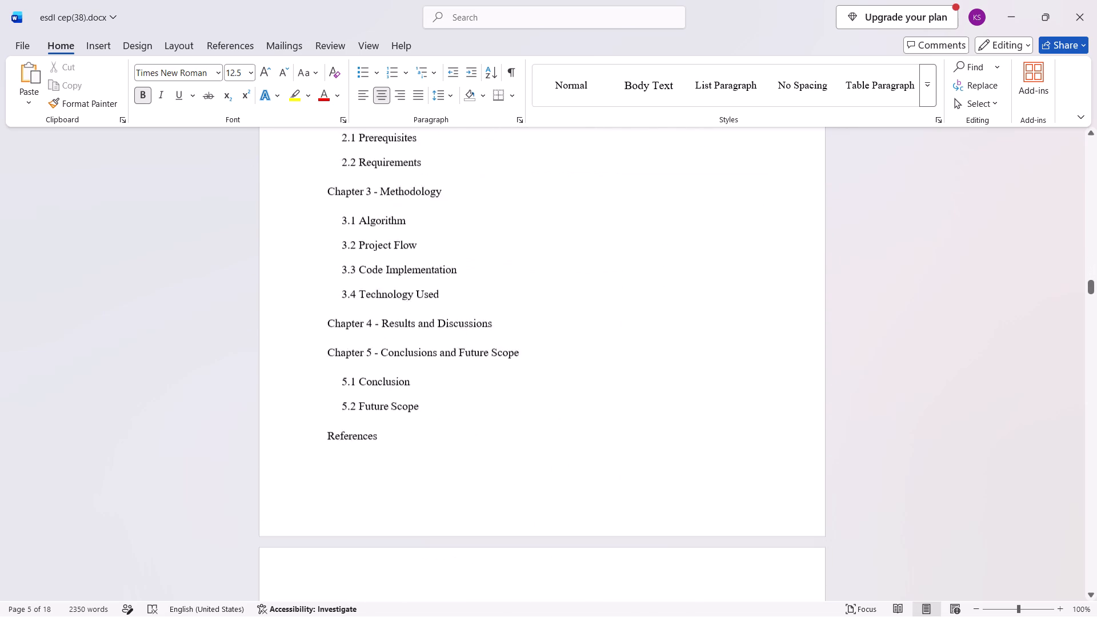
scroll(573, 380, "down", 8)
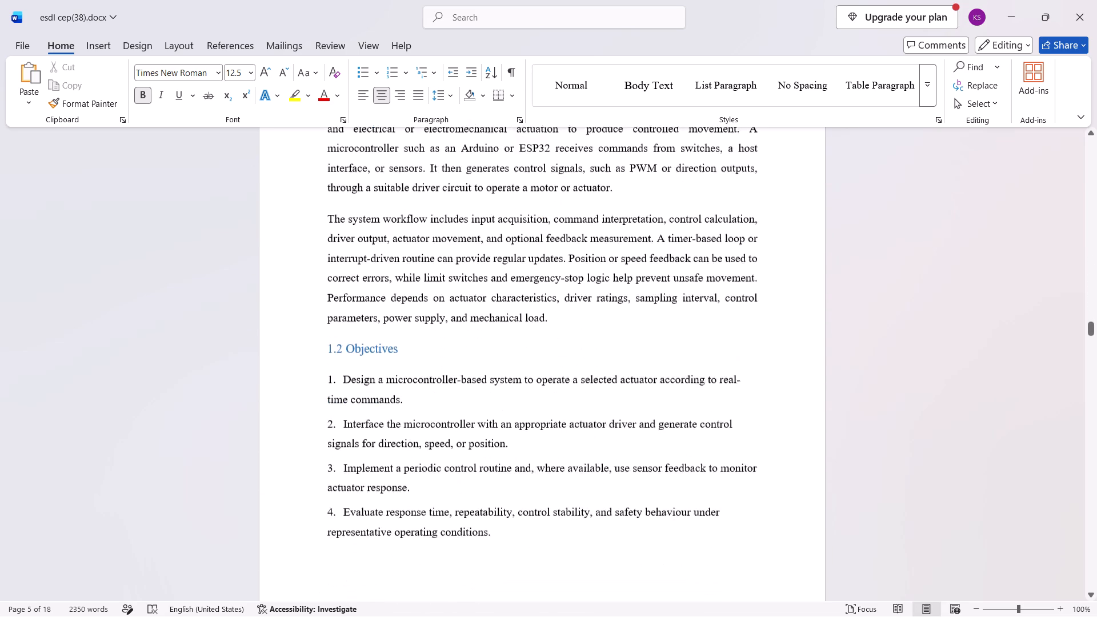
scroll(573, 380, "down", 10)
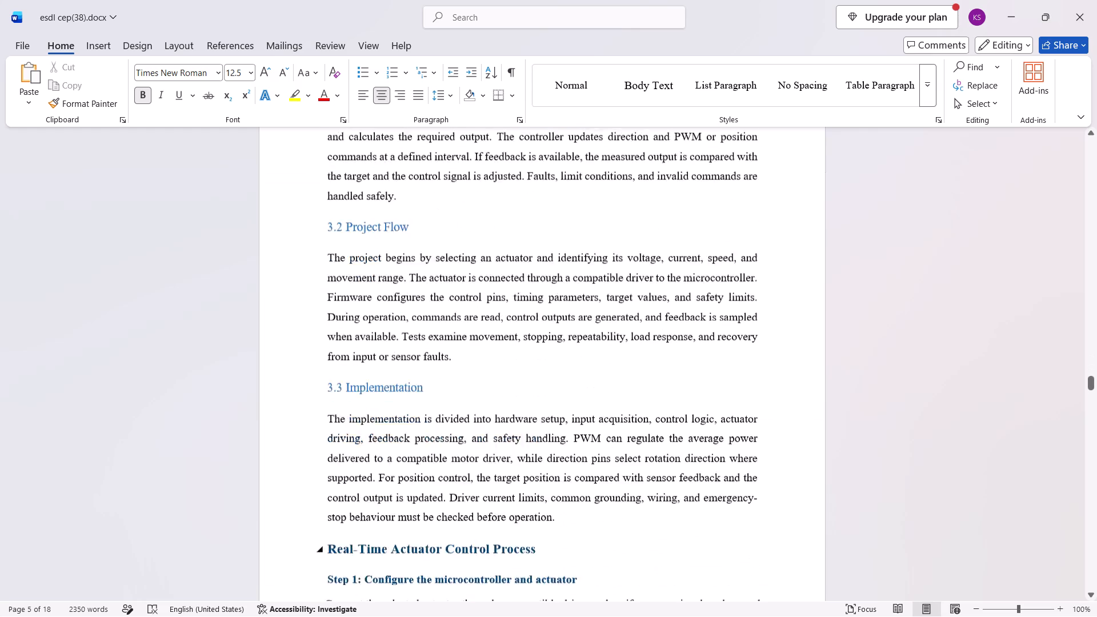
scroll(573, 380, "down", 5)
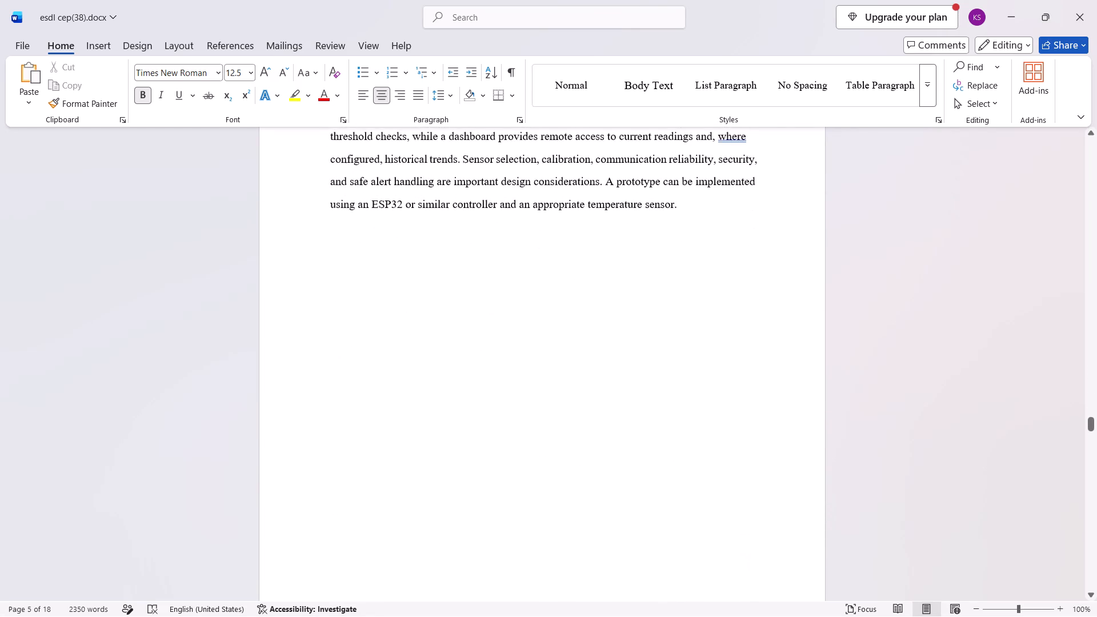
scroll(573, 380, "down", 7)
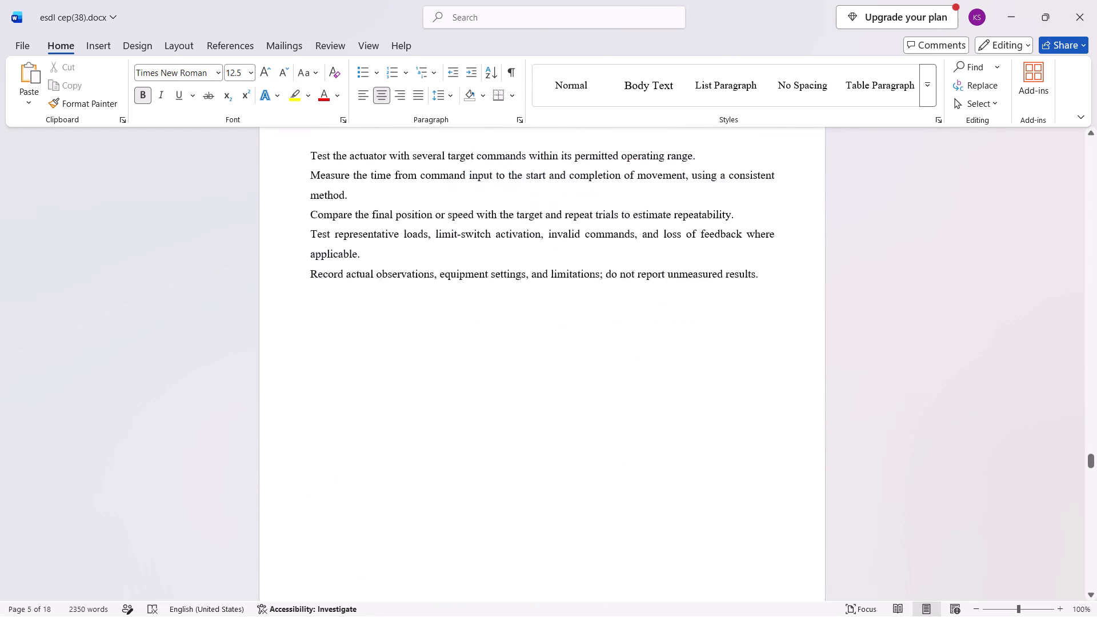
scroll(573, 380, "down", 7)
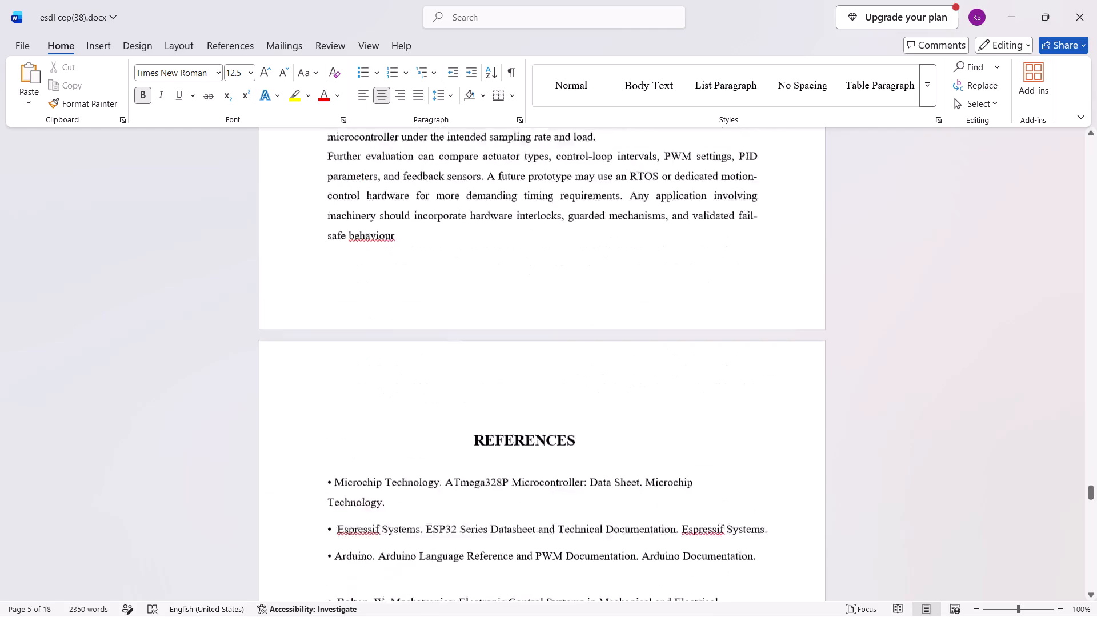
scroll(573, 380, "down", 15)
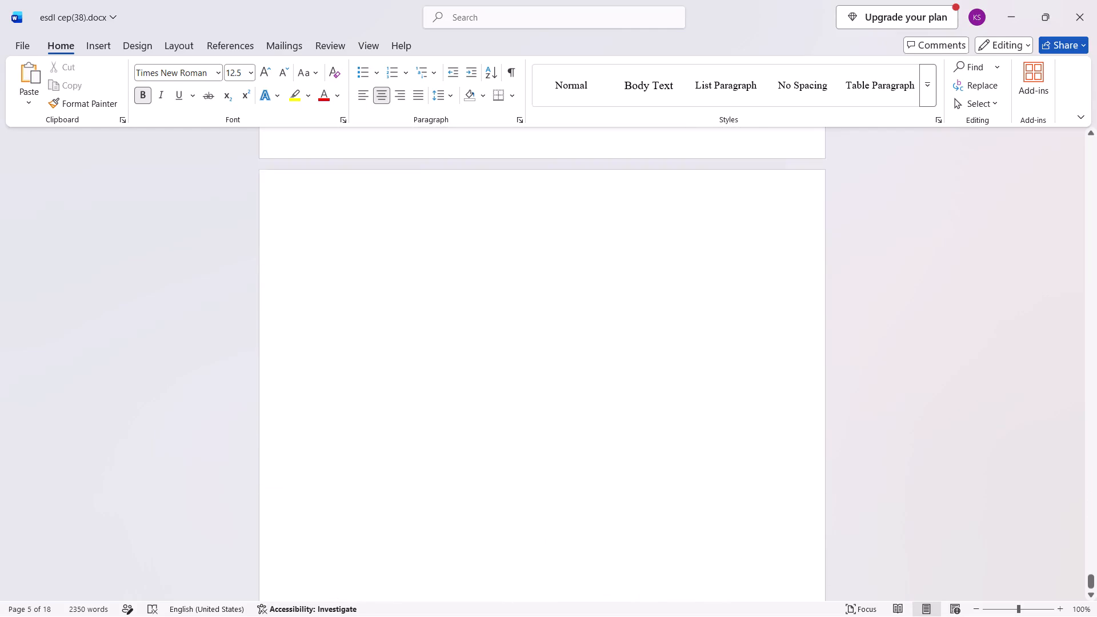
Save a copy of the report as the Word document "Esdl cep(38).docx" in the Downloads folder inside Desktop.
left_click(25, 47)
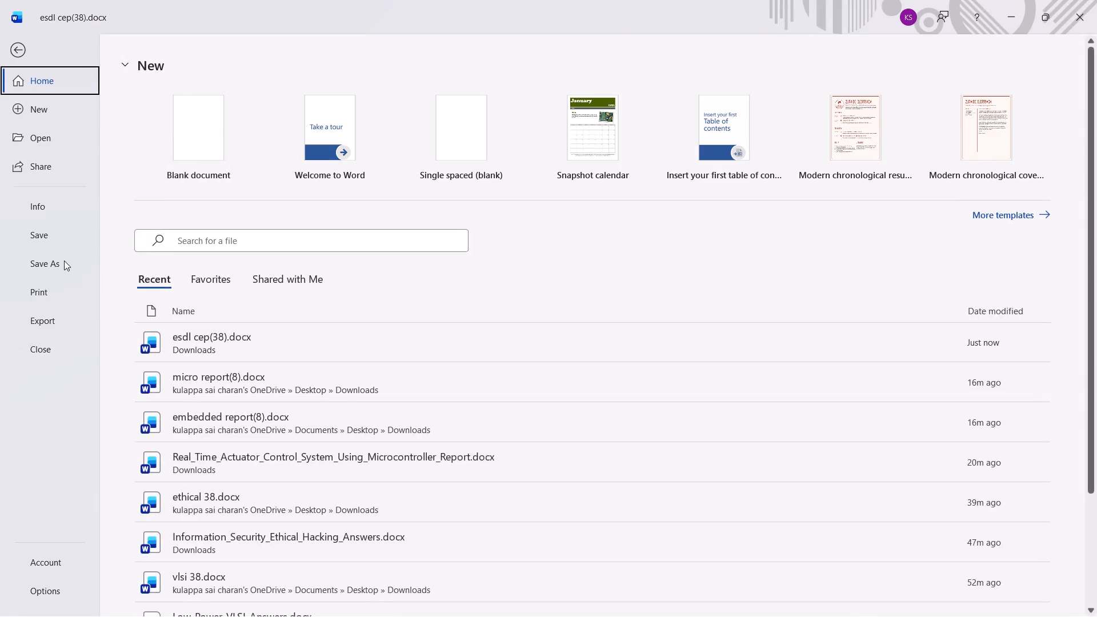
left_click(64, 261)
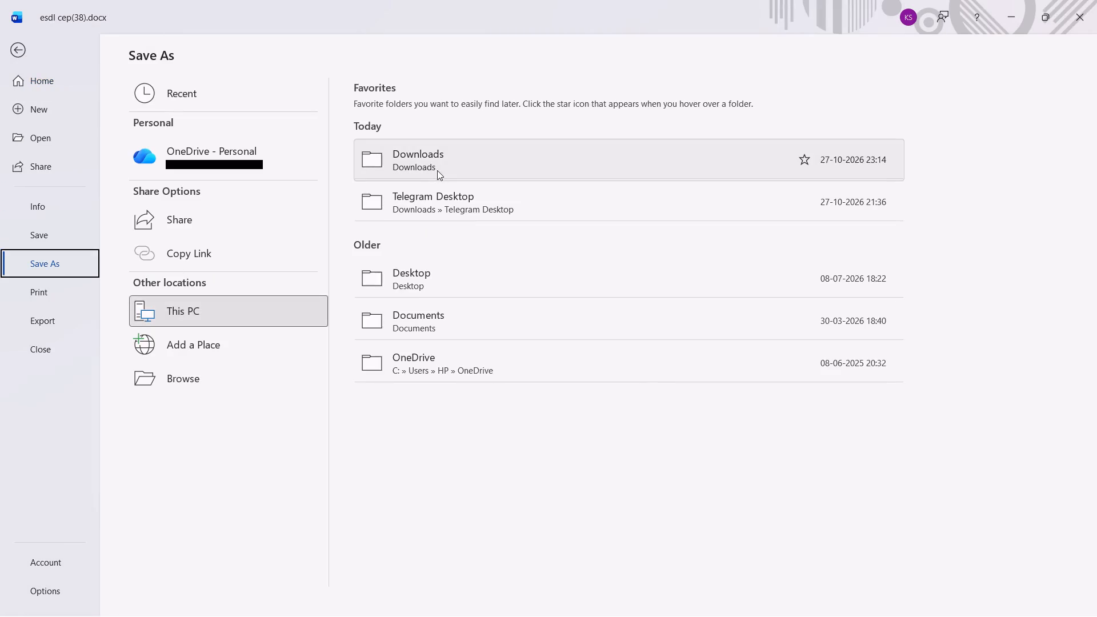
left_click(437, 170)
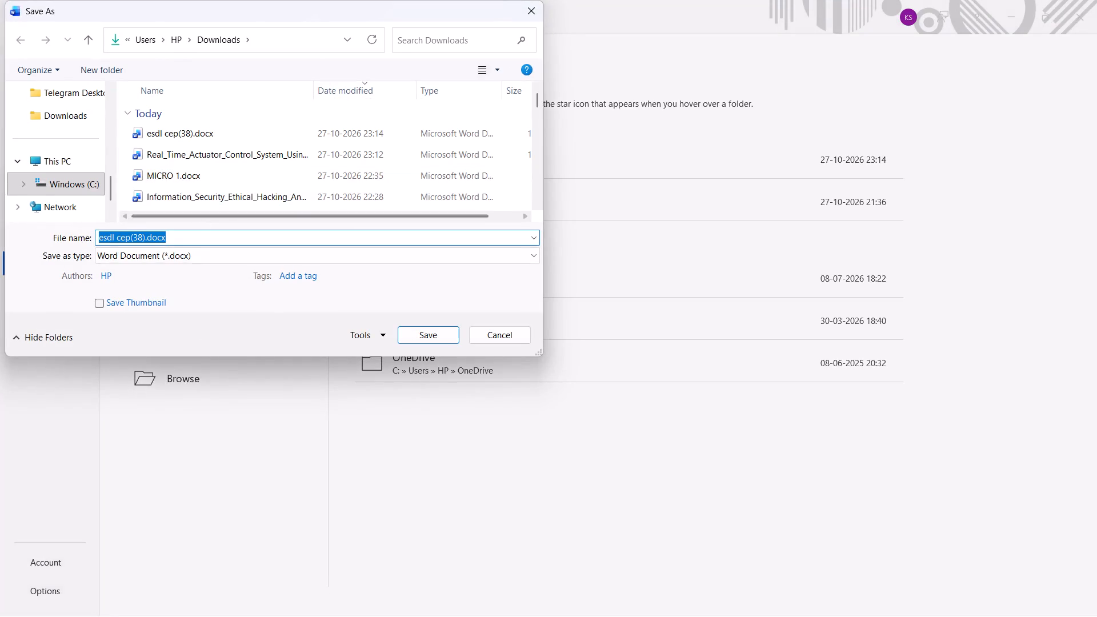
left_click(180, 235)
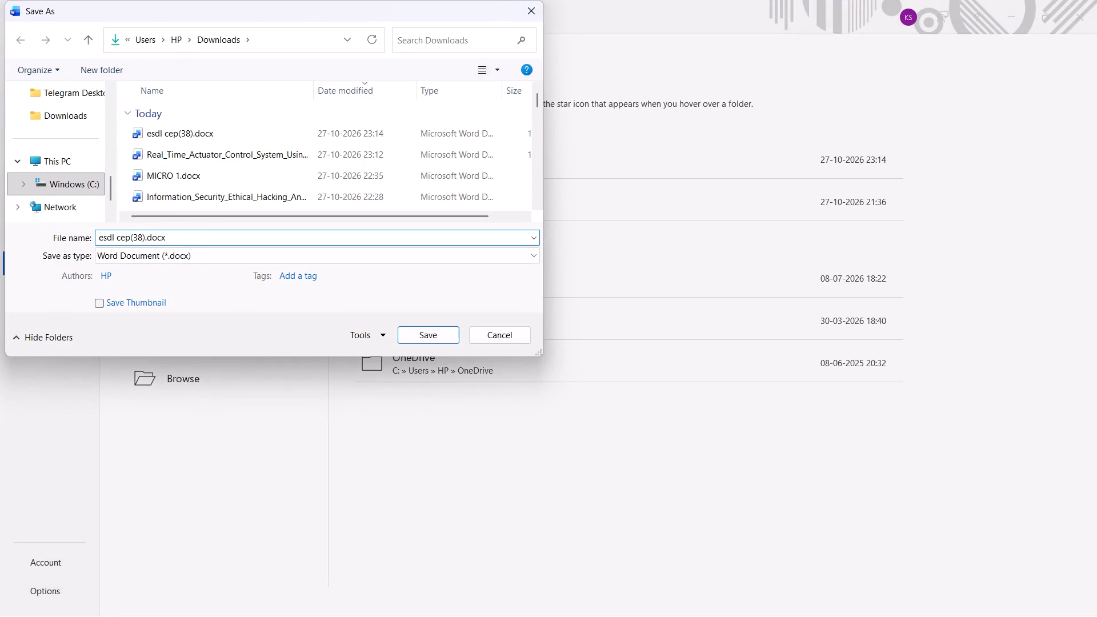
left_click(82, 118)
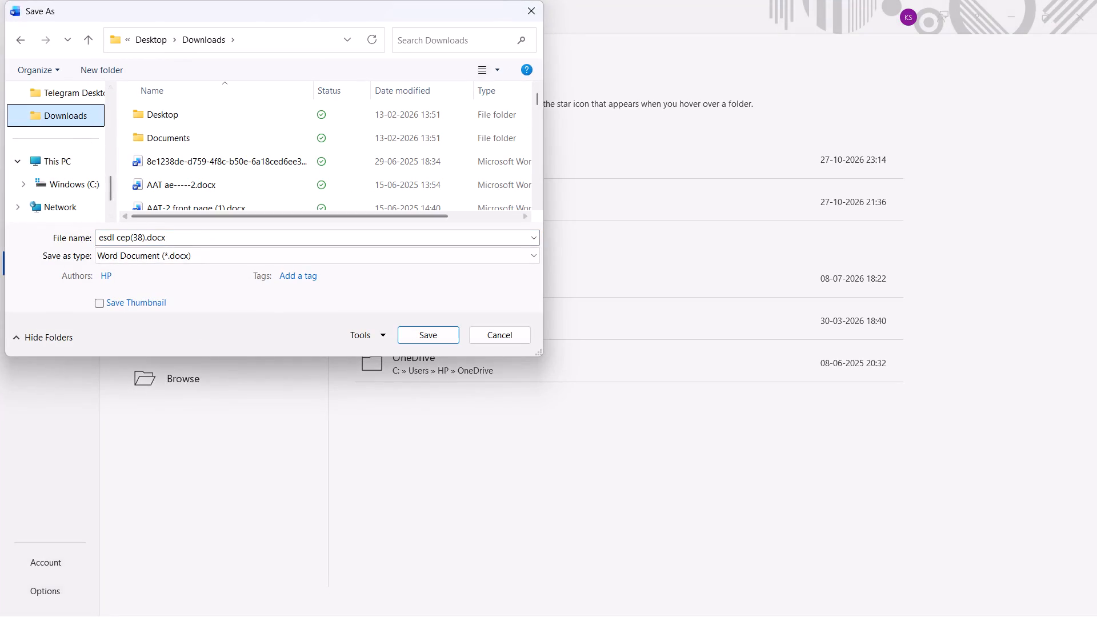
left_click(105, 242)
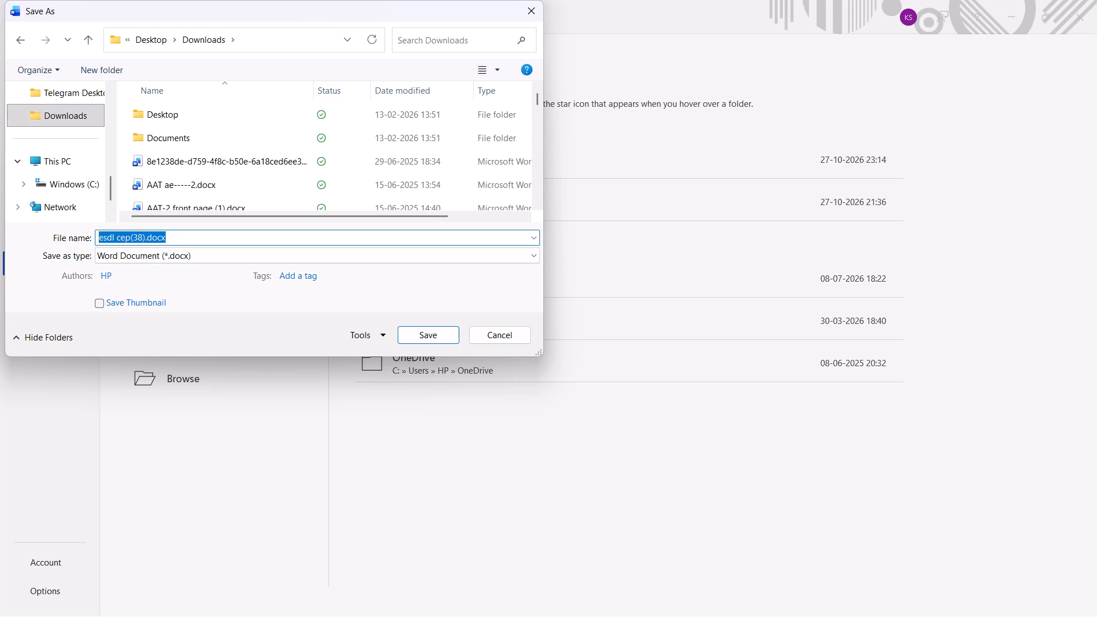
left_click(105, 242)
key("BackSpace")
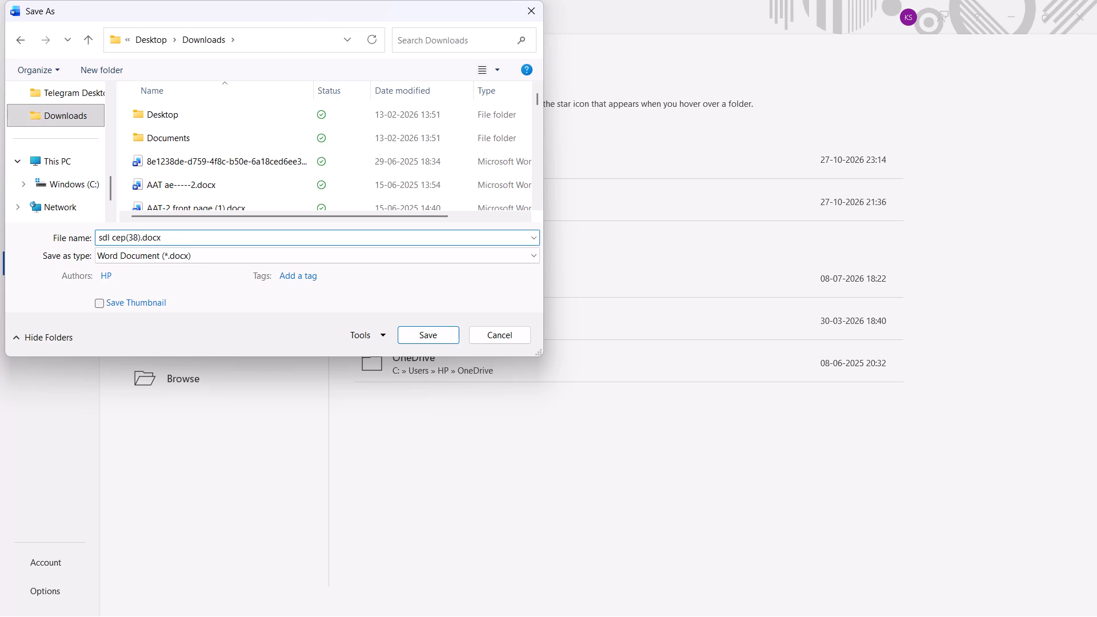
key("e")
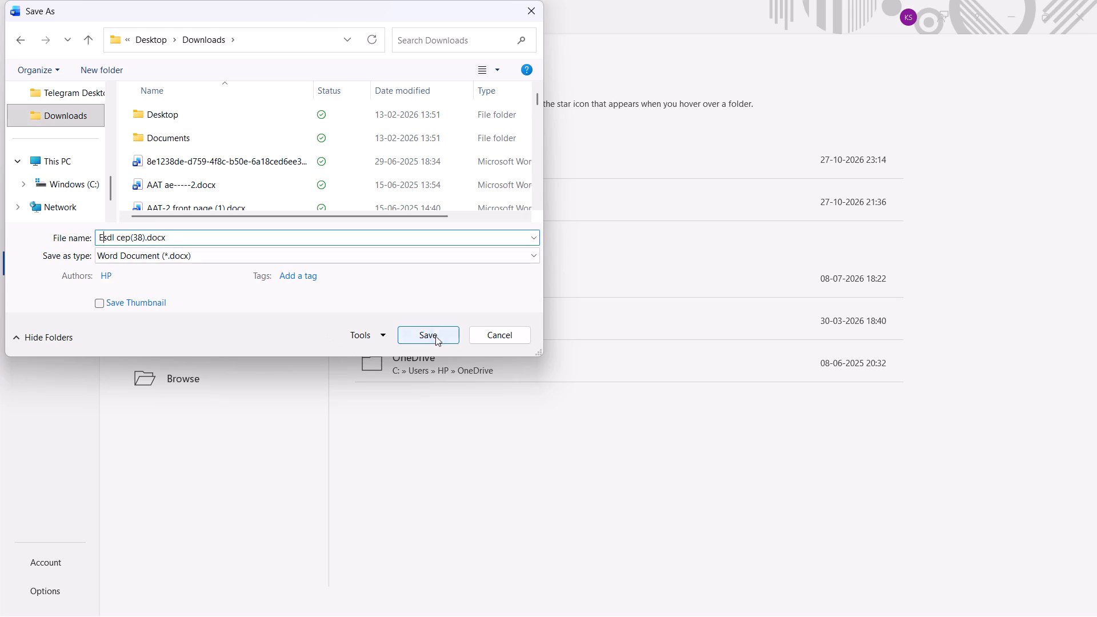
left_click(435, 326)
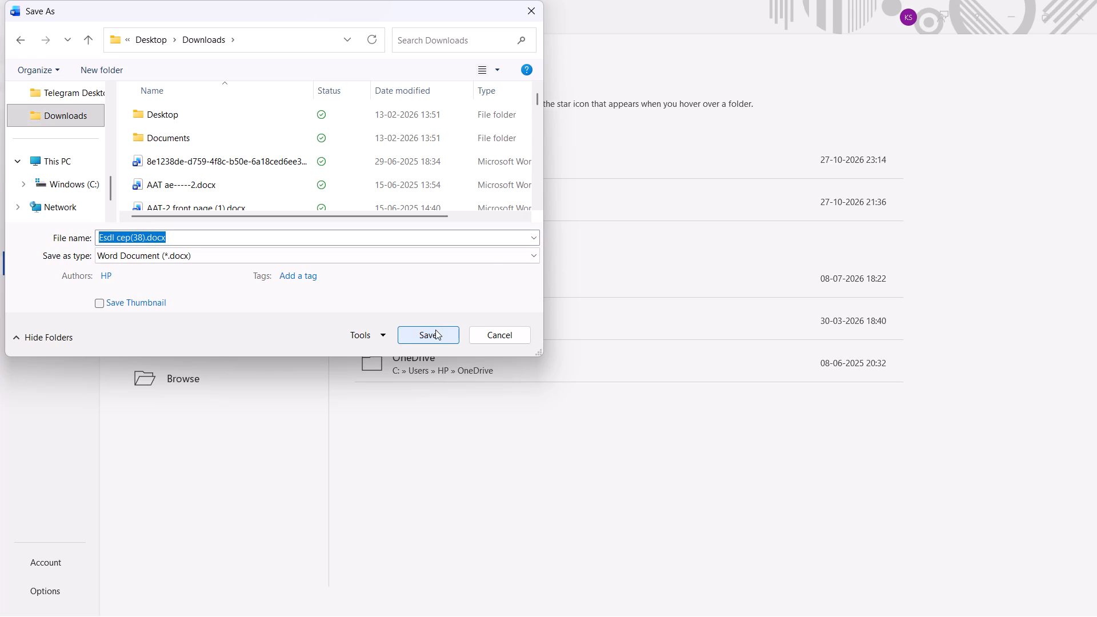
left_click(435, 330)
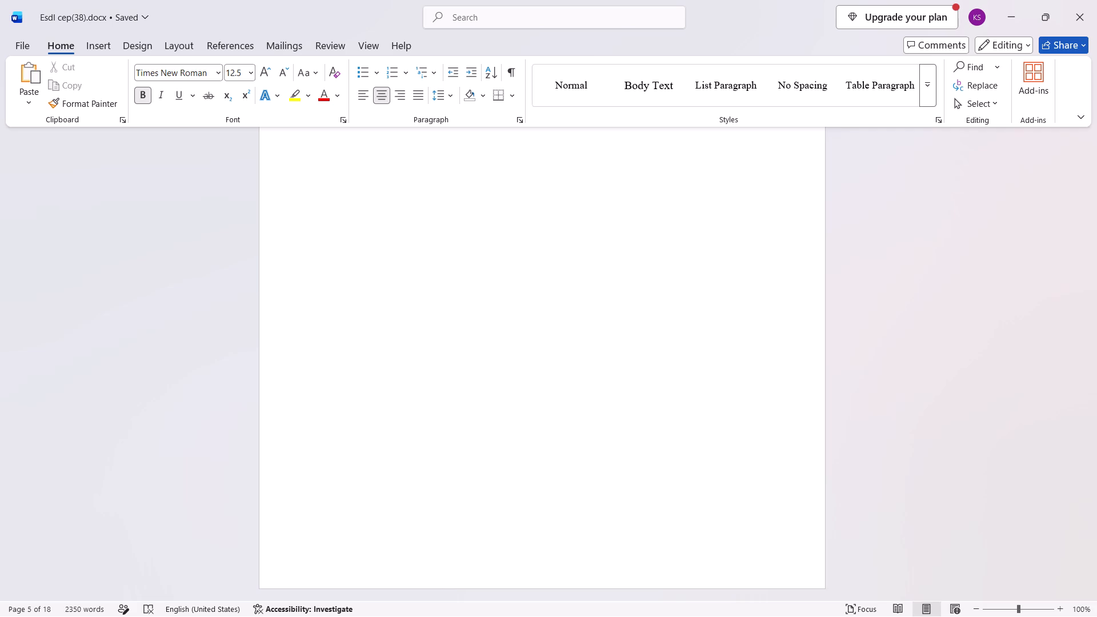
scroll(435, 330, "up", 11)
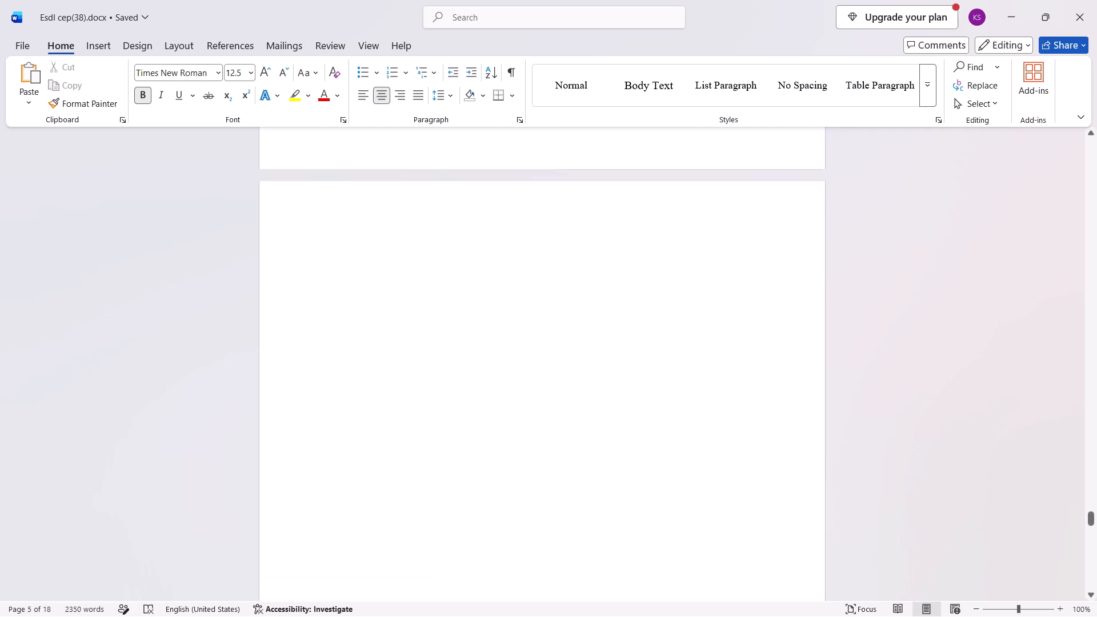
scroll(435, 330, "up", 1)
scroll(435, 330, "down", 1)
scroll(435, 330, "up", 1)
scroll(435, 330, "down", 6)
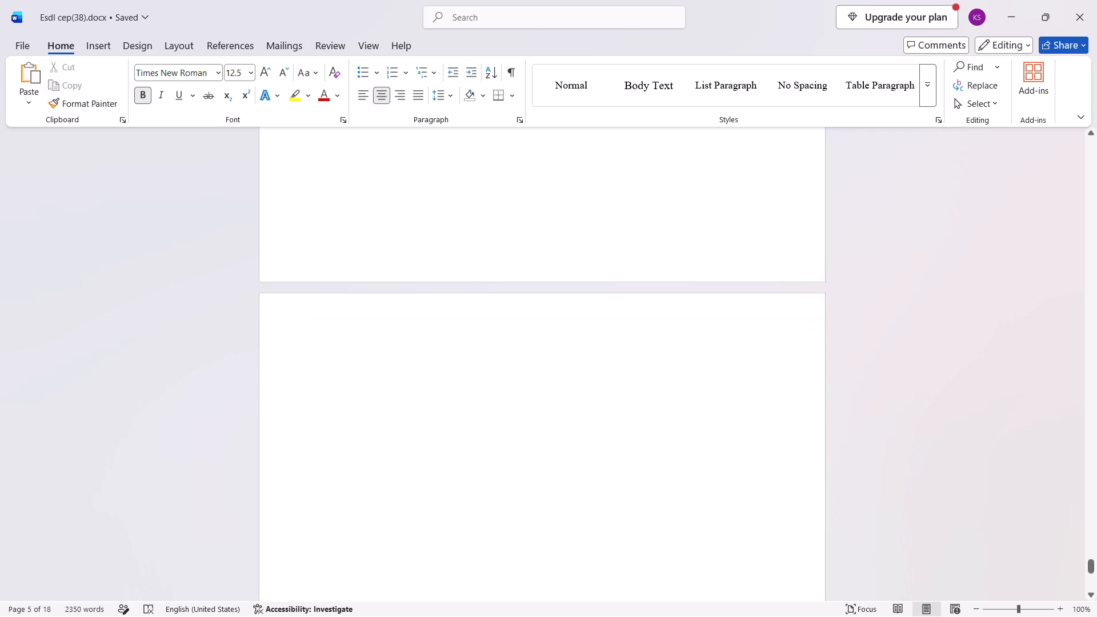
Close the saved report document "Esdl cep(38).docx".
scroll(435, 330, "down", 12)
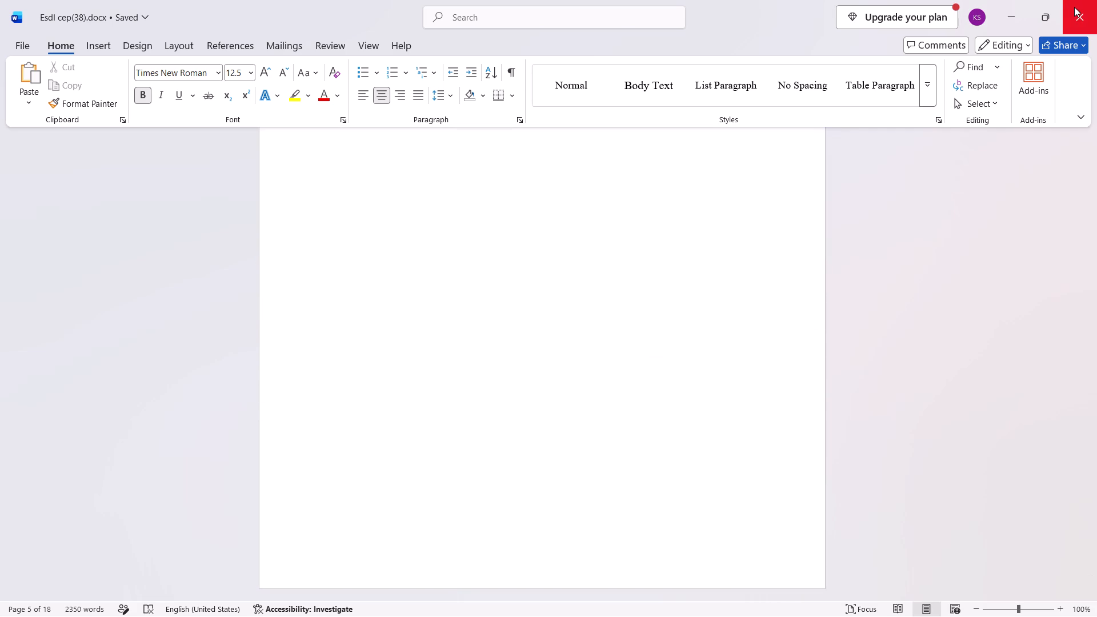
left_click(1074, 7)
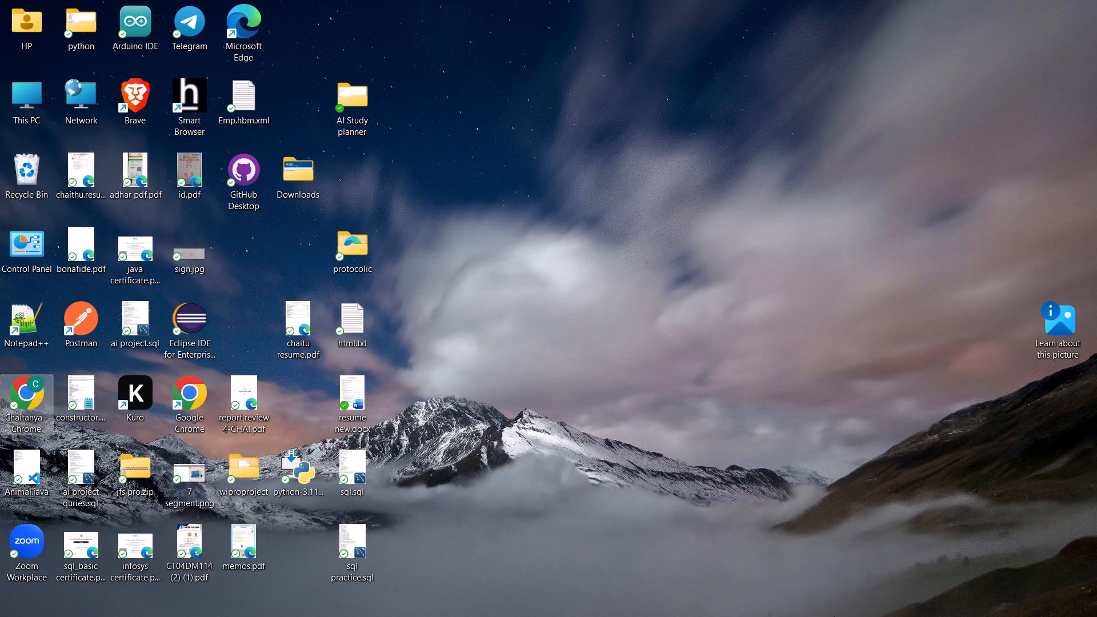
Find the Telegram app with the Windows search "tele" and open it.
left_click(771, 598)
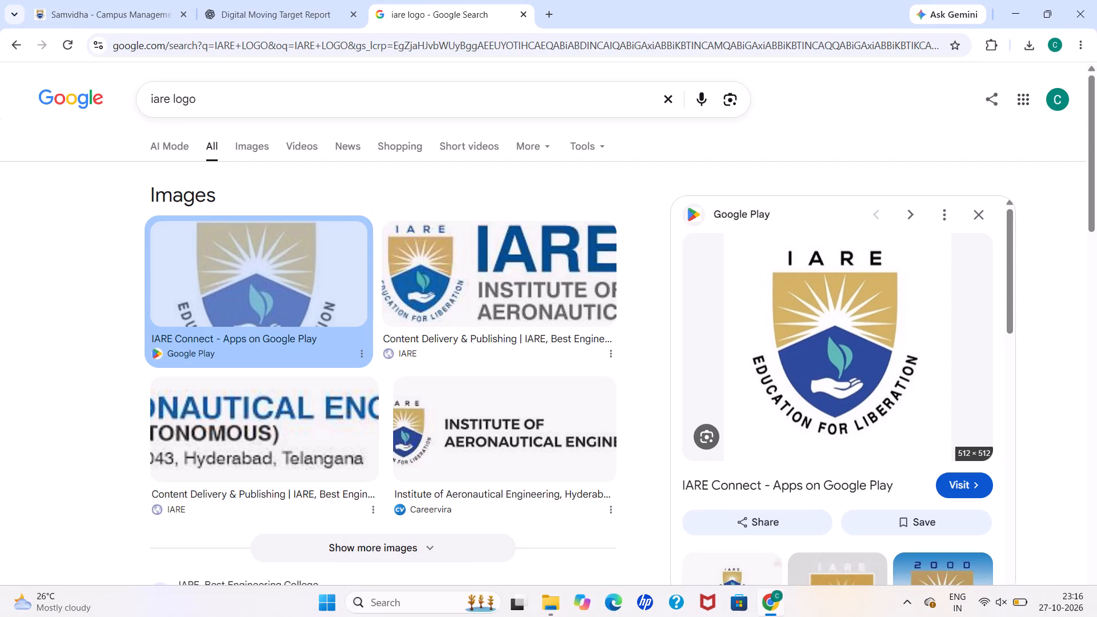
left_click(426, 596)
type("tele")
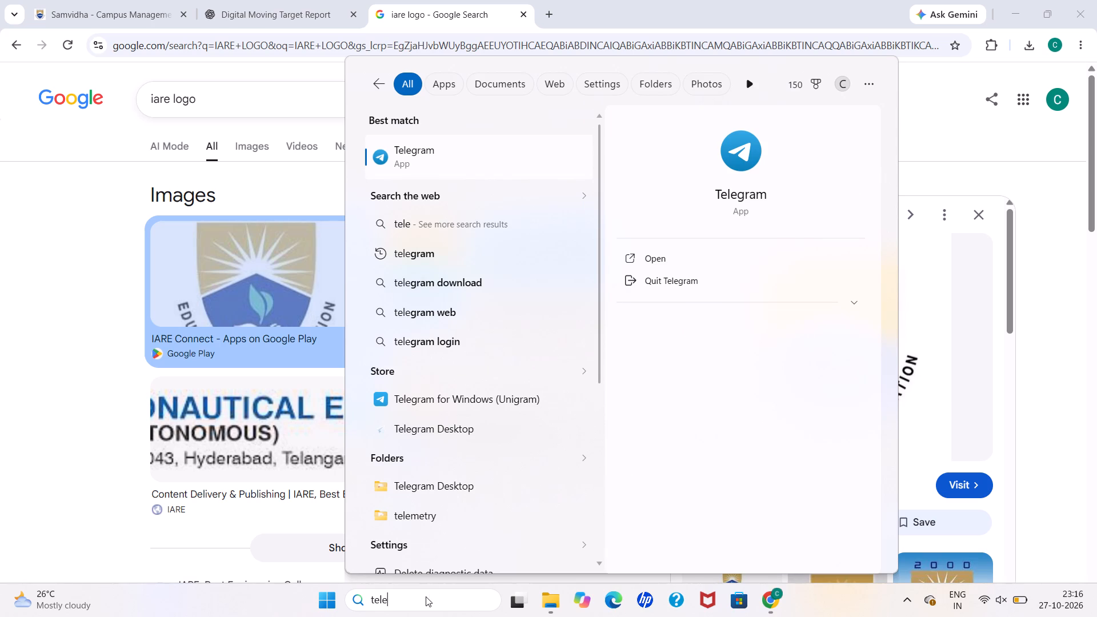
left_click(662, 267)
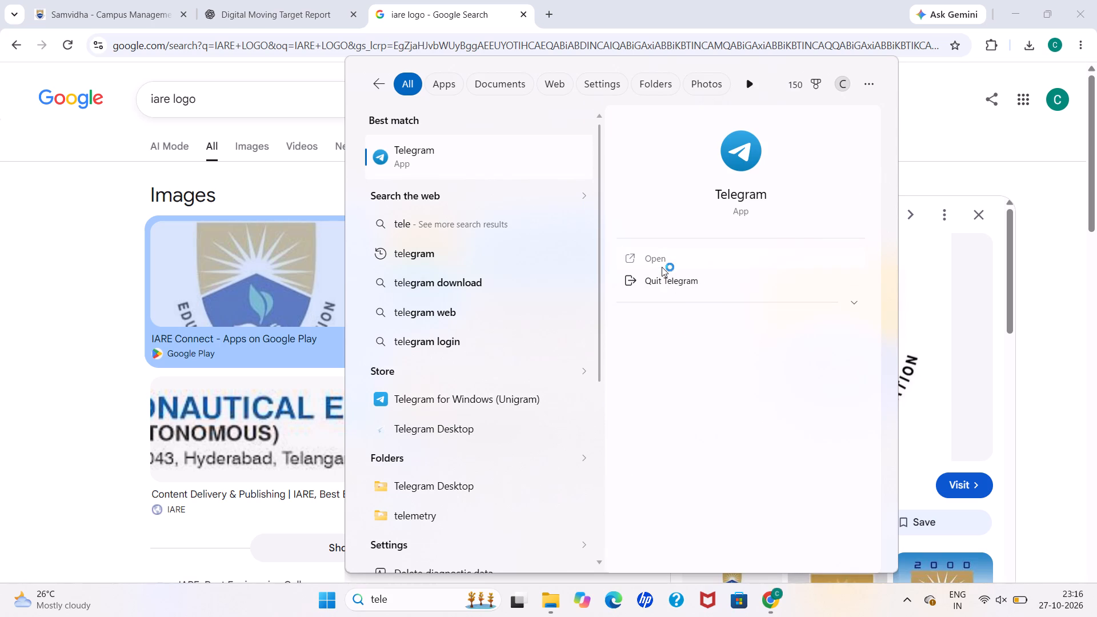
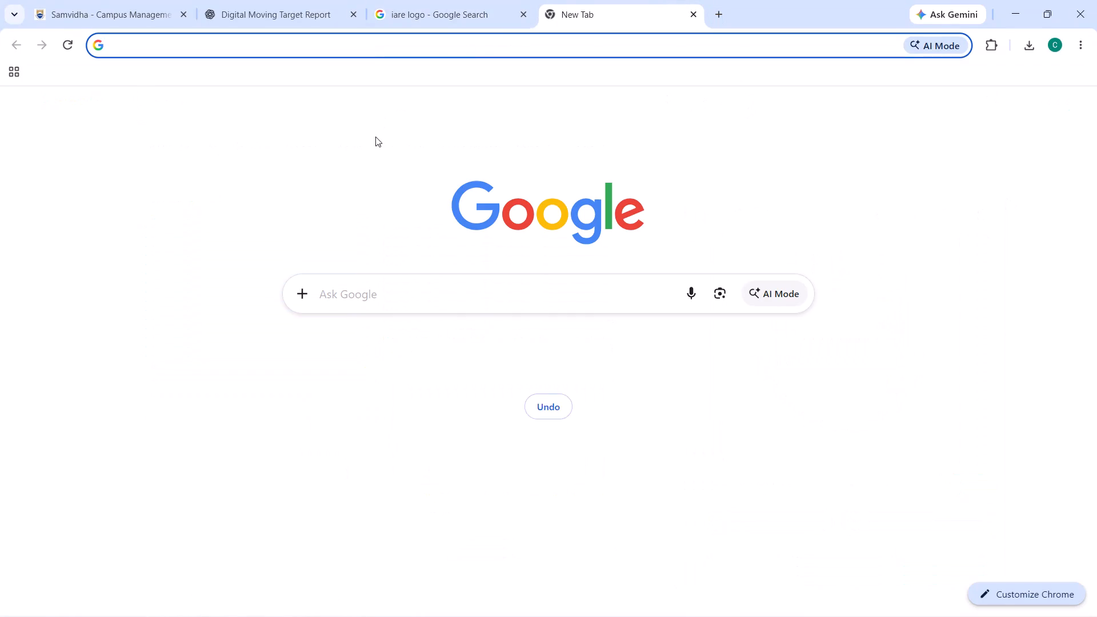
Search Google for "convert word to pdf" and open the iLovePDF Word to PDF converter.
left_click(376, 287)
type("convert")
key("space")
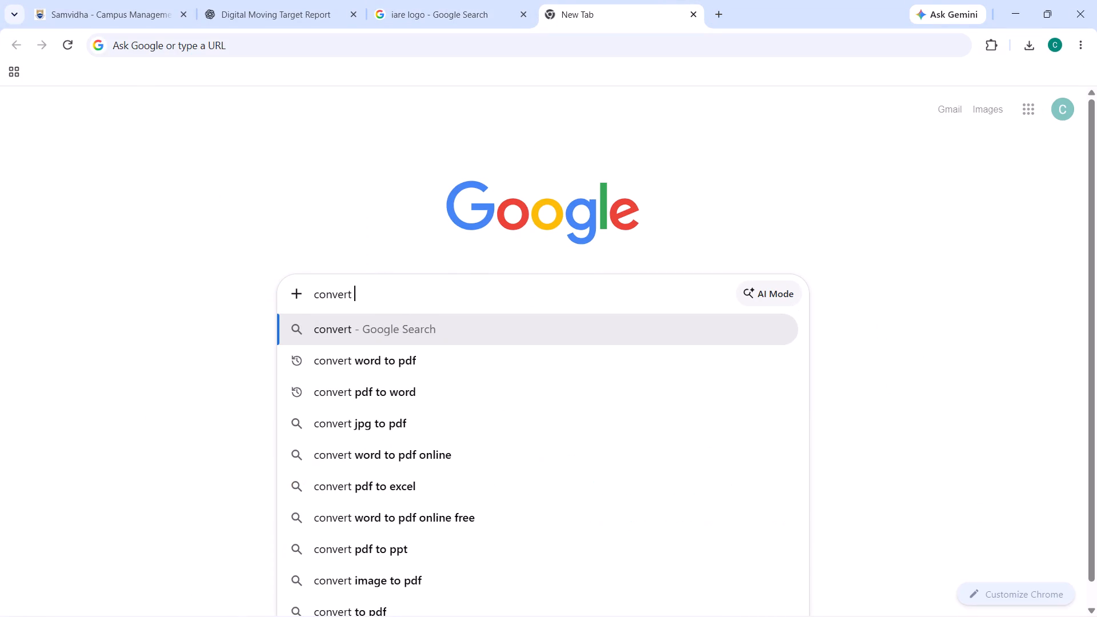
left_click(389, 359)
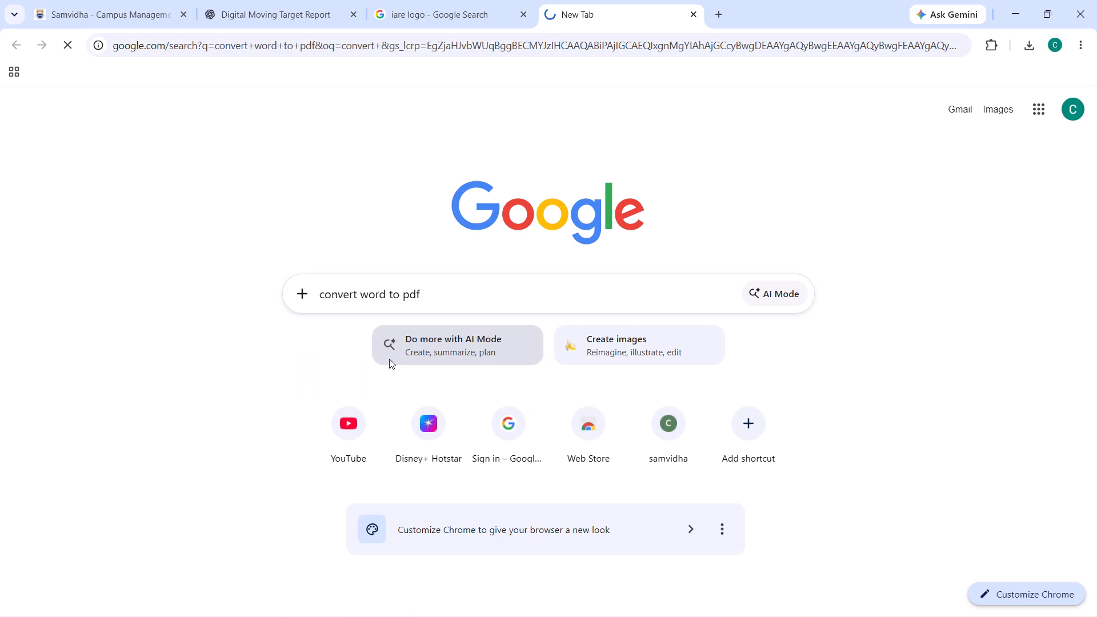
scroll(245, 285, "up", 1)
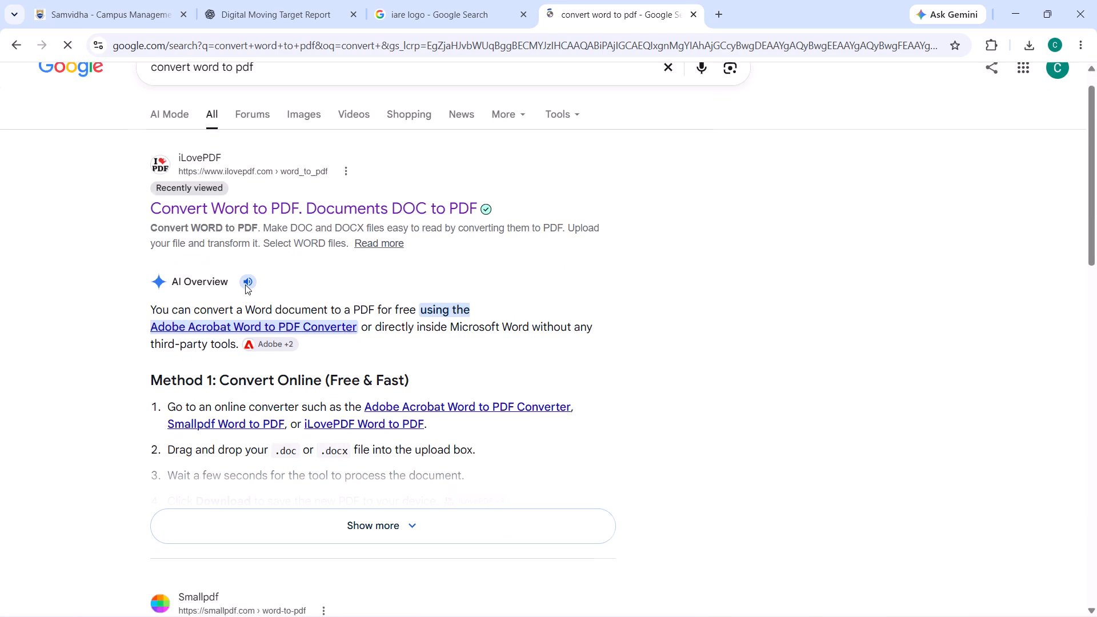
scroll(245, 285, "up", 1)
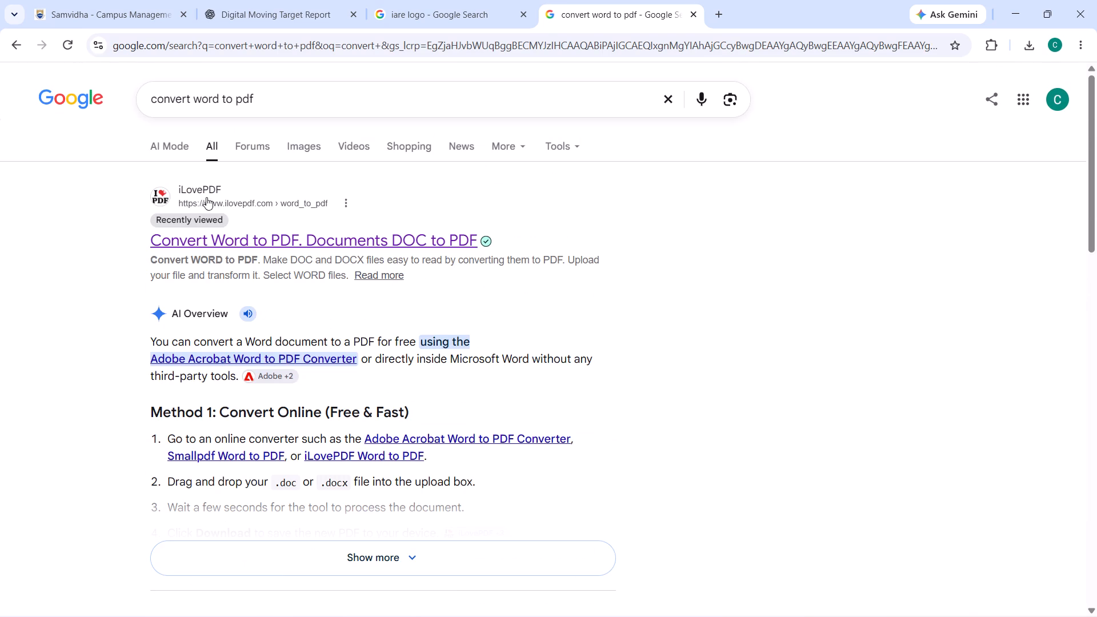
left_click(206, 199)
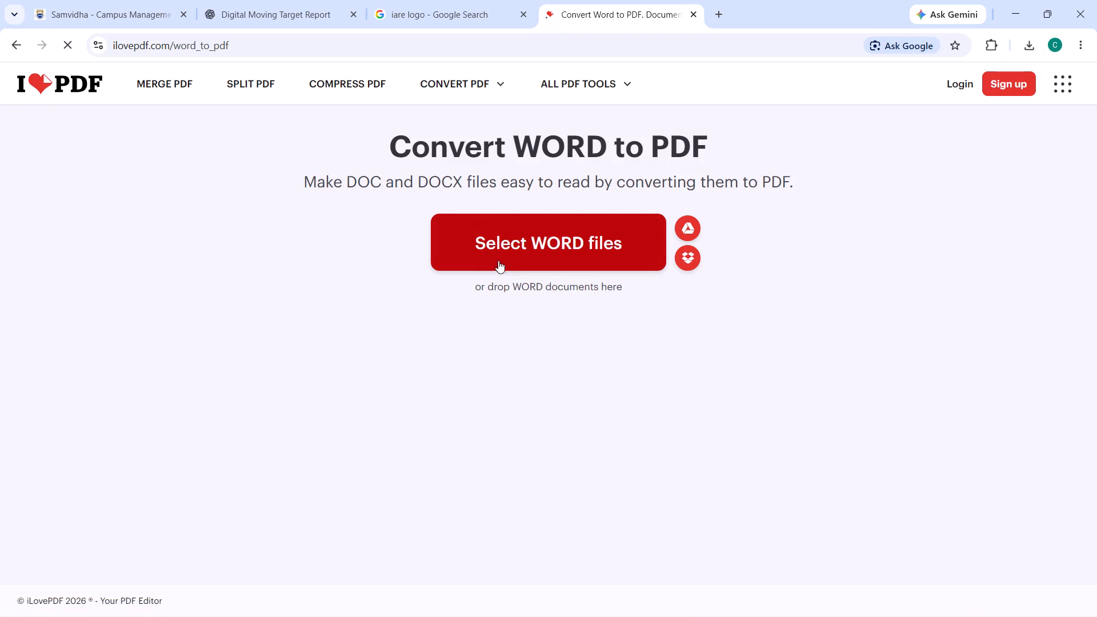
Load "Esdl cep(38).docx" from the Downloads folder inside Desktop into the Word to PDF converter.
left_click(514, 251)
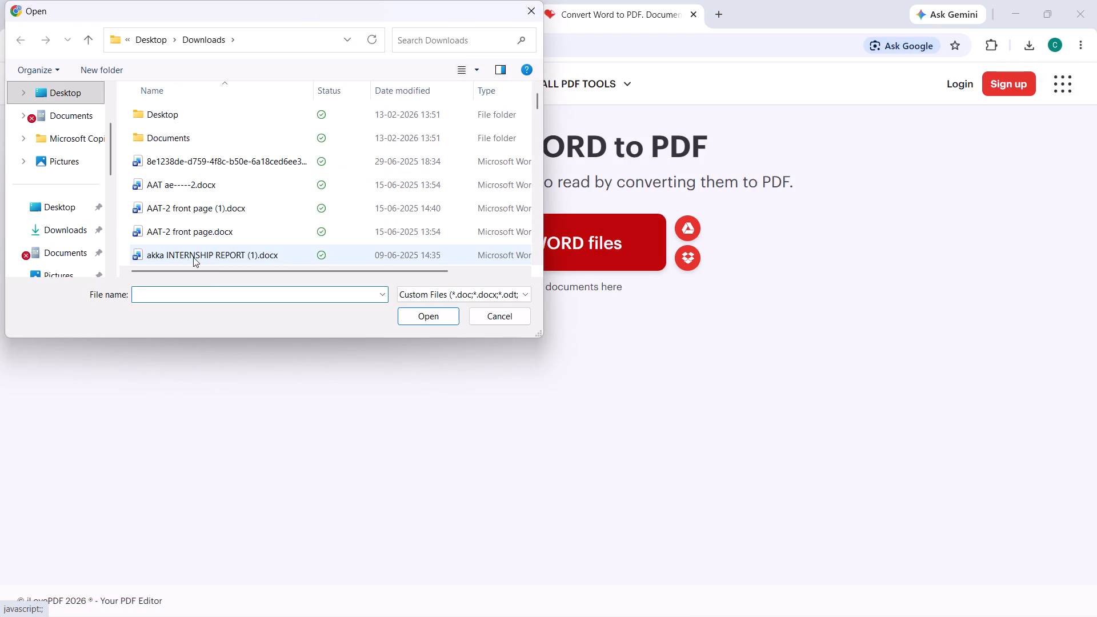
scroll(63, 216, "down", 1)
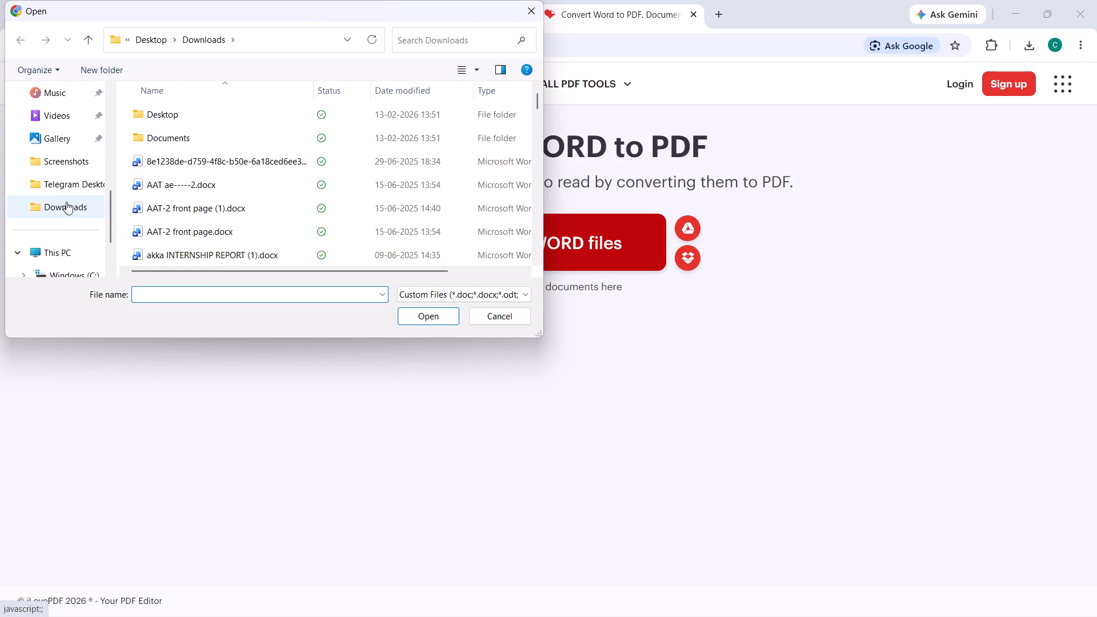
left_click(67, 200)
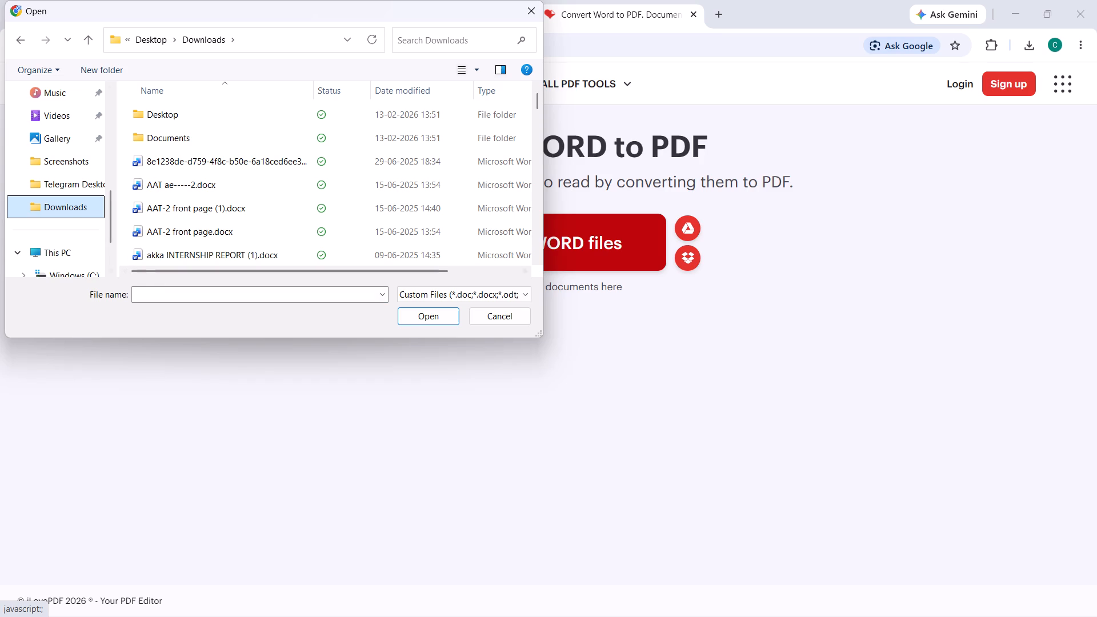
left_click(168, 296)
left_click(168, 296)
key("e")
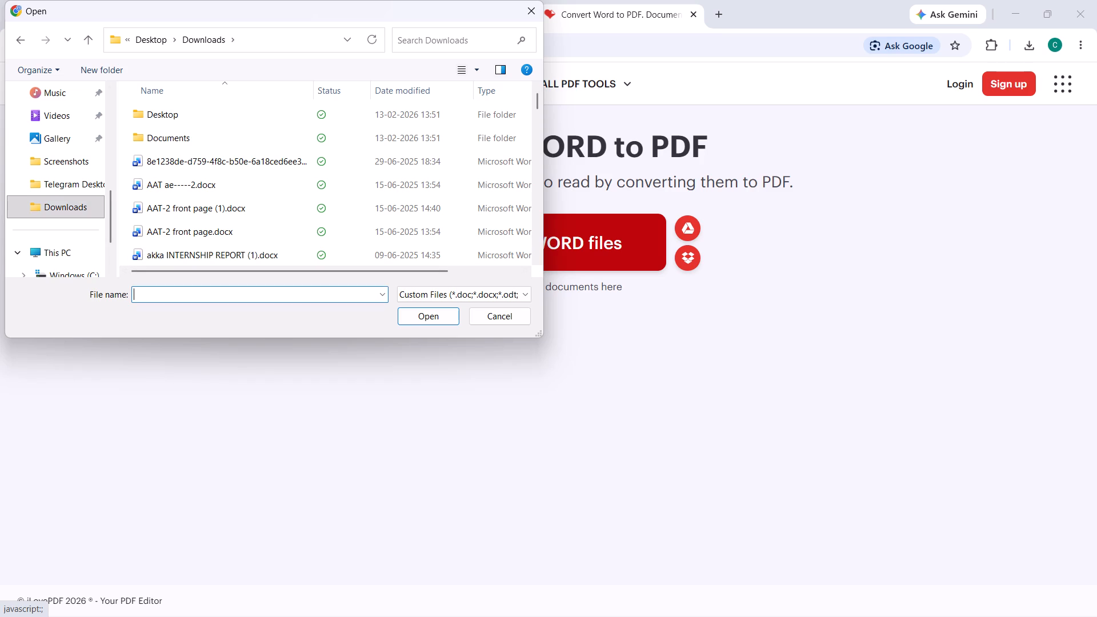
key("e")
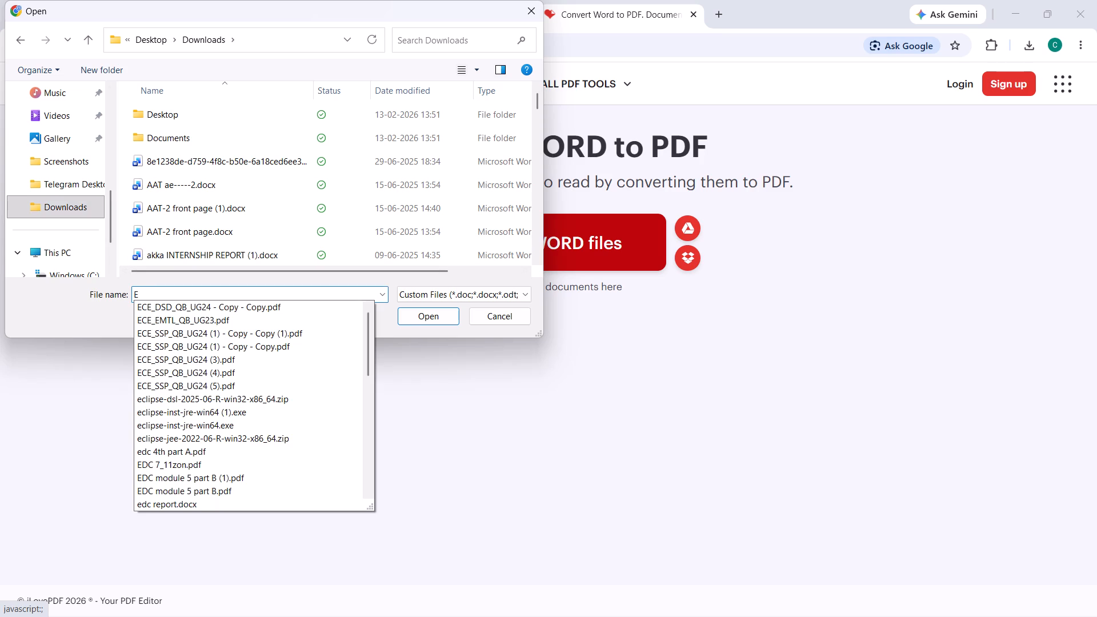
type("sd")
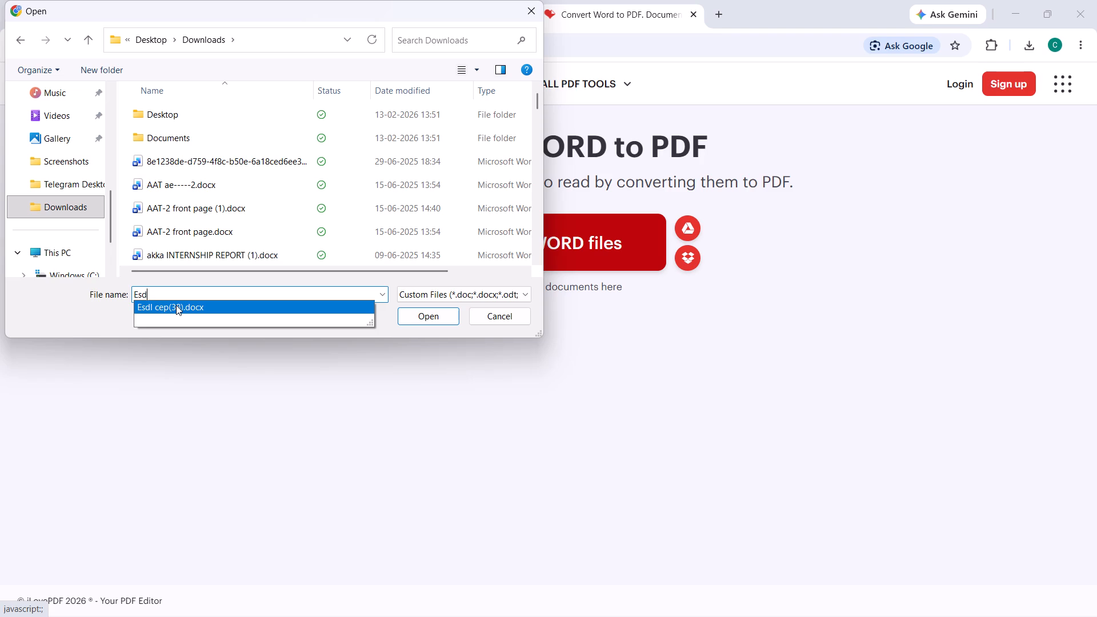
left_click(176, 305)
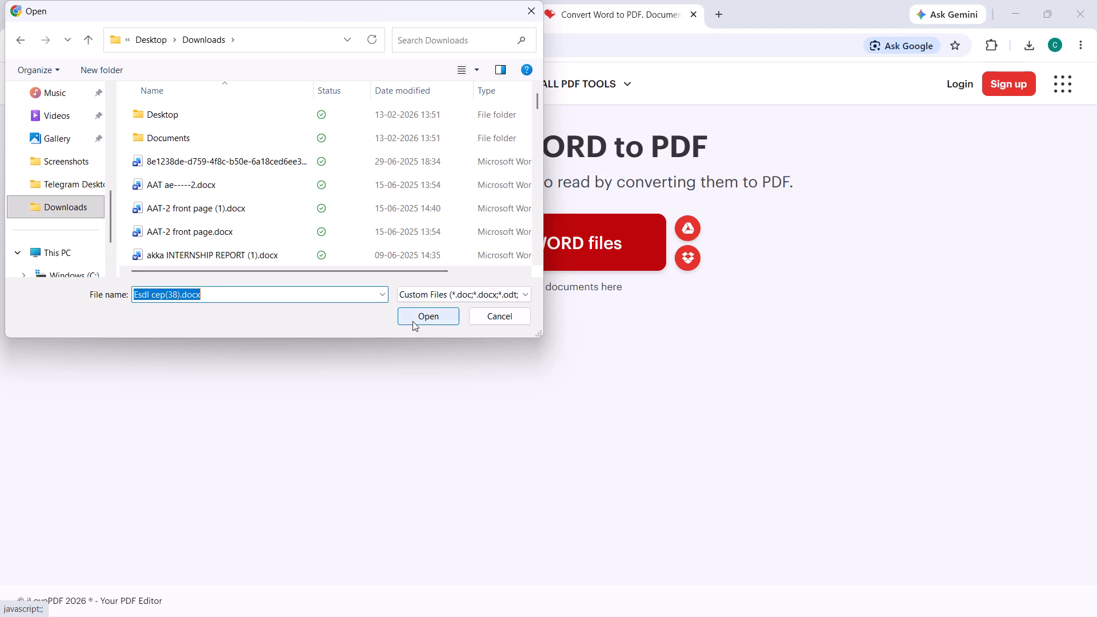
left_click(413, 321)
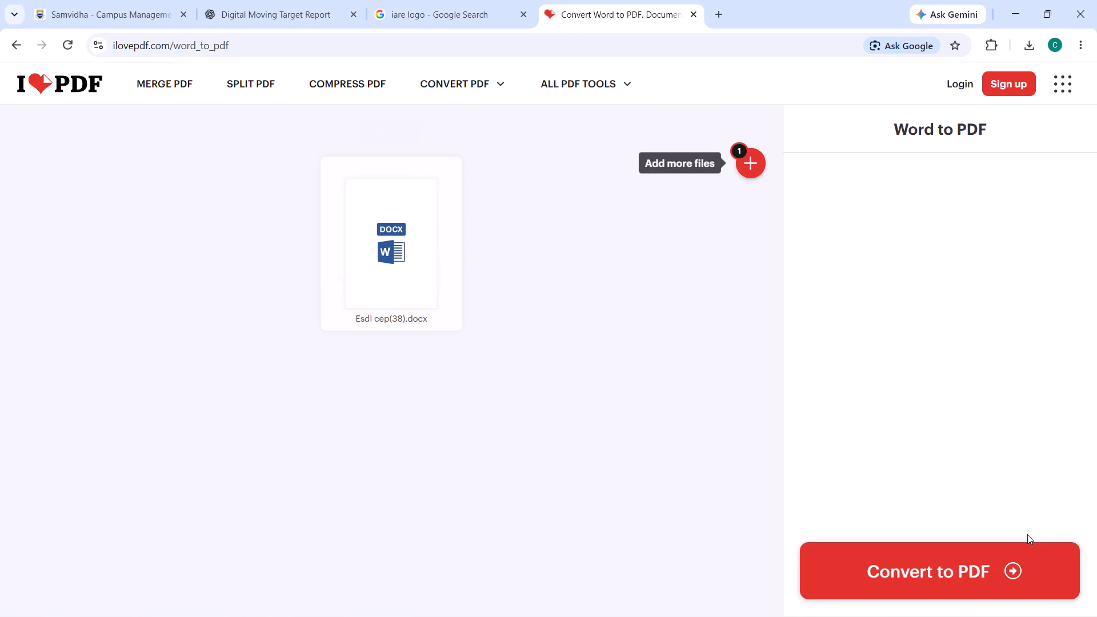
Convert the loaded Word report to PDF and download the converted file.
left_click(946, 572)
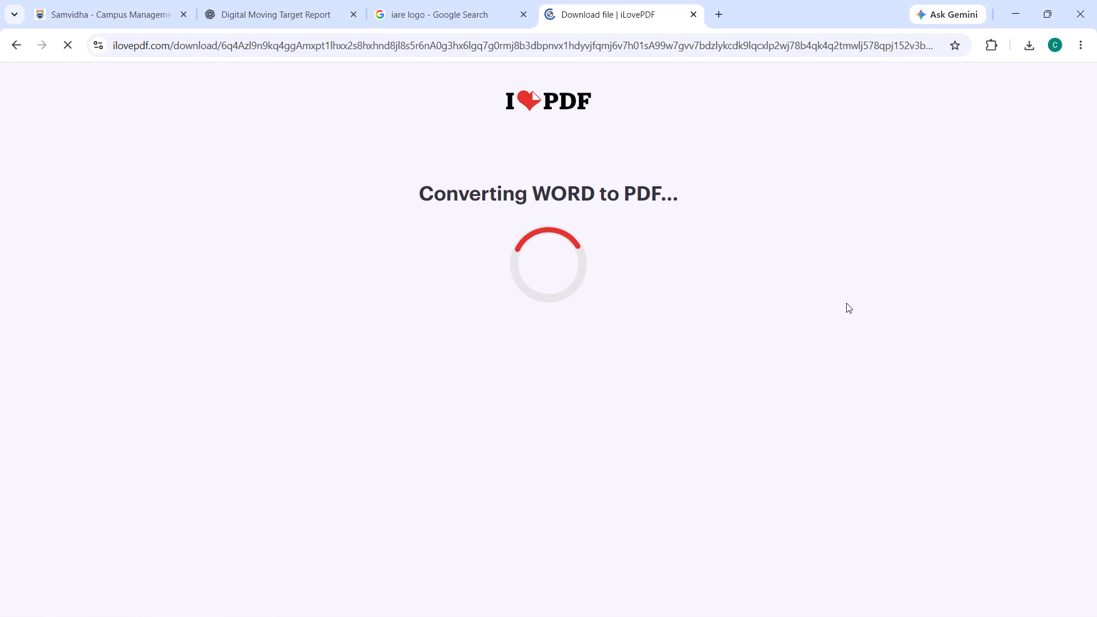
left_click(579, 199)
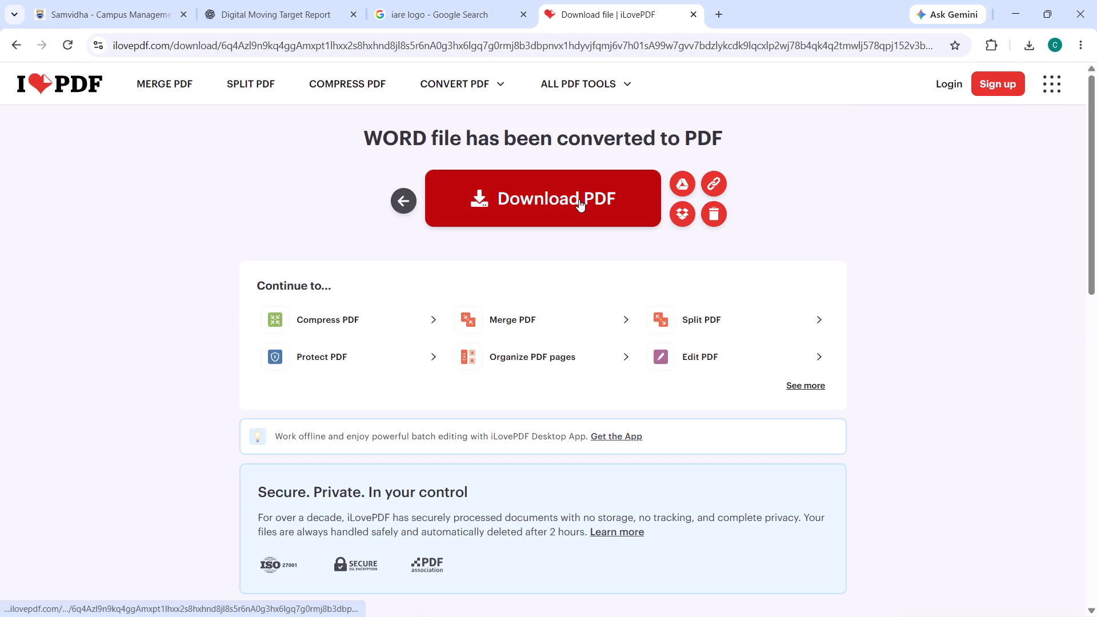